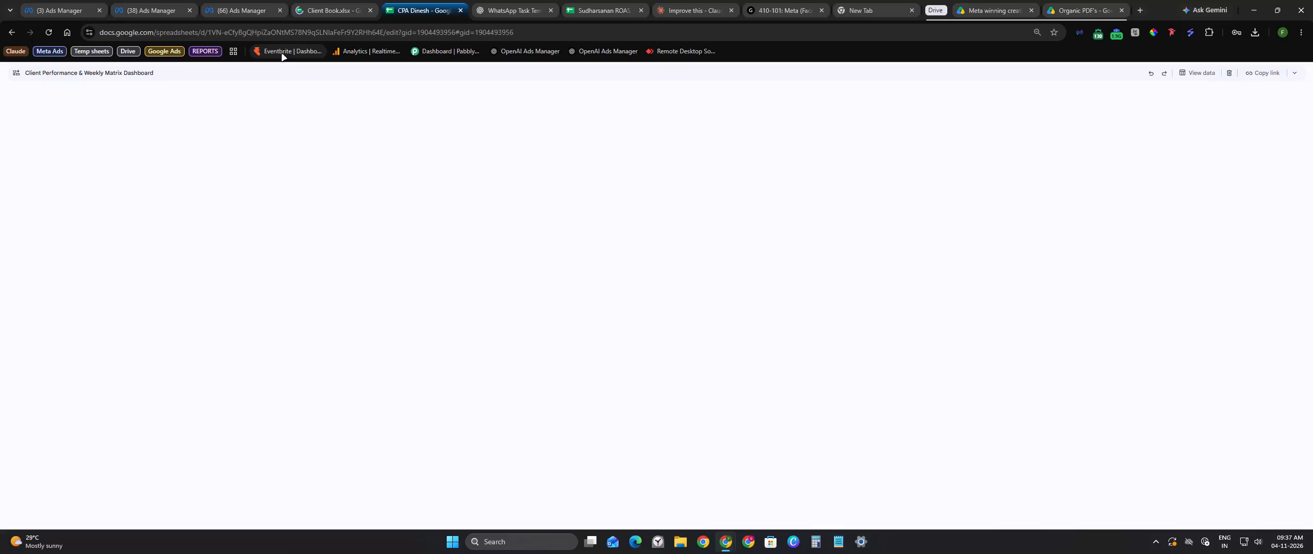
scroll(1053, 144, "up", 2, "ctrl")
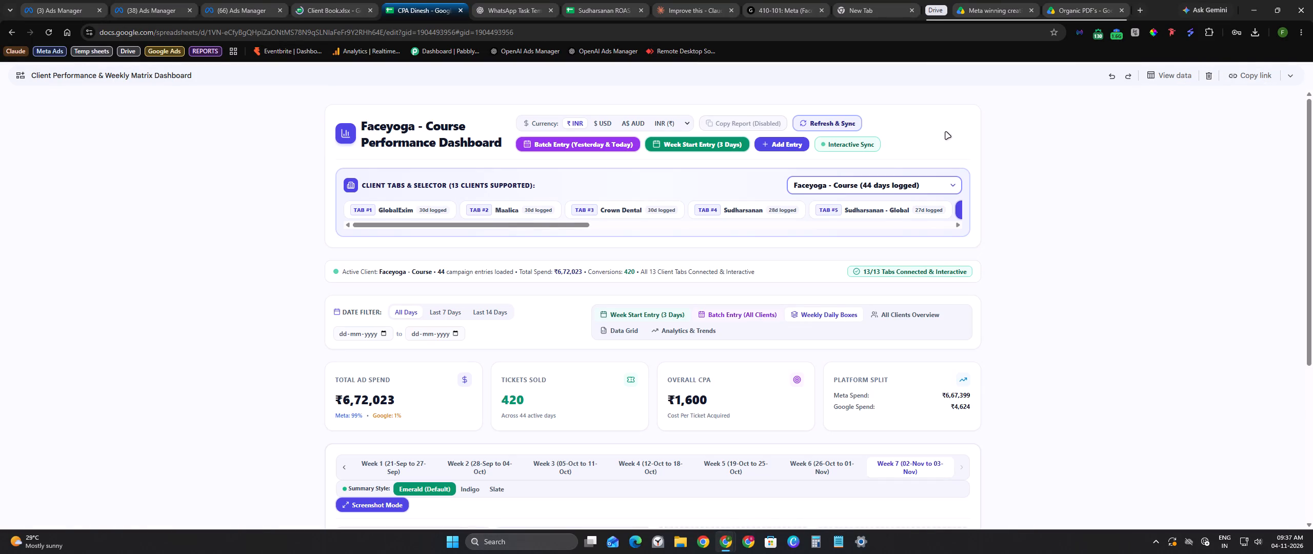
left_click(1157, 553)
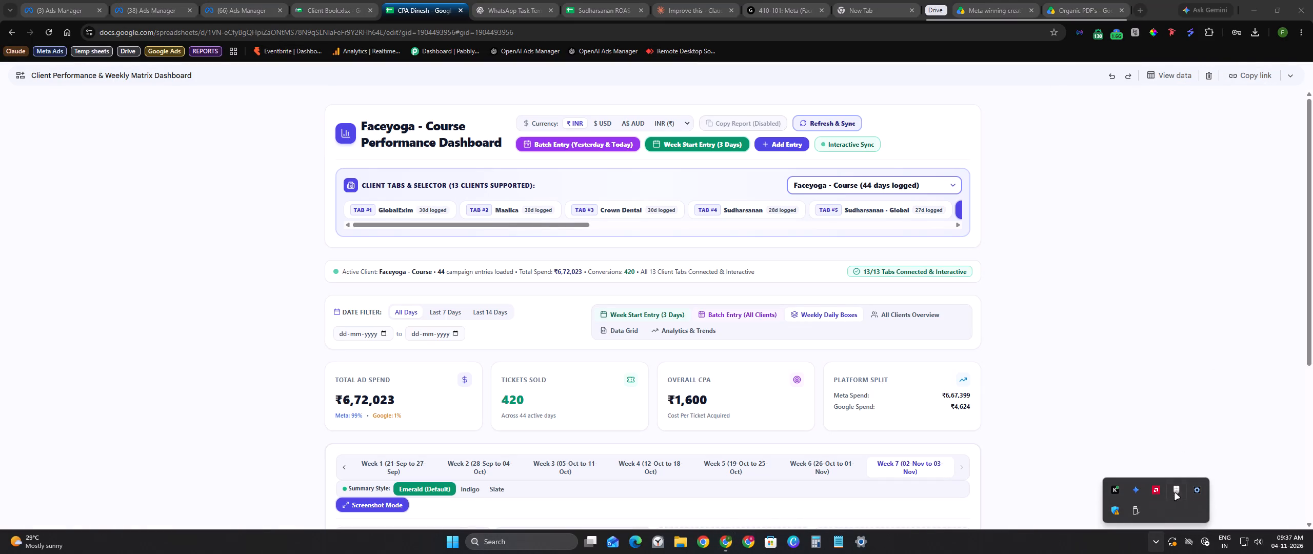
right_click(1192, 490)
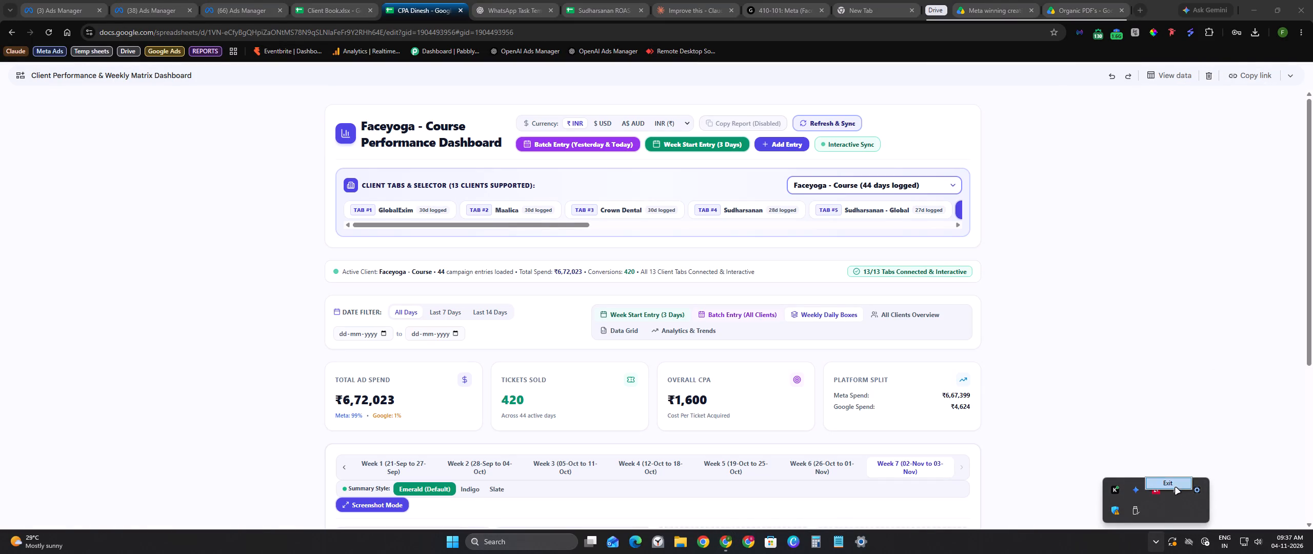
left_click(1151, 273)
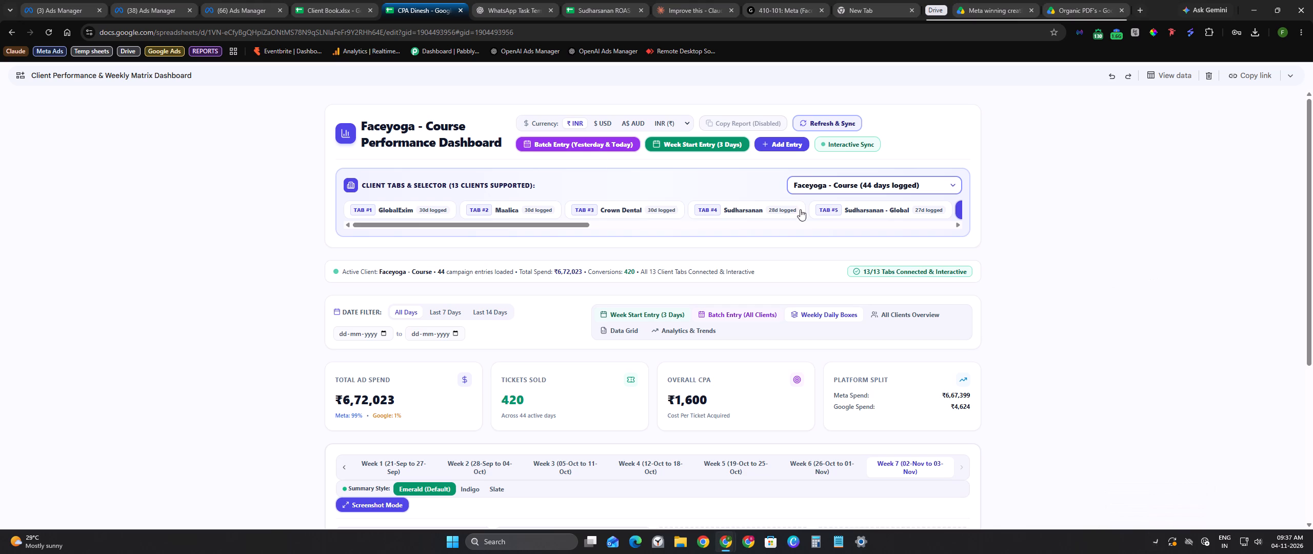
Switch the performance dashboard to the GlobalExim client.
left_click(422, 219)
left_click(417, 215)
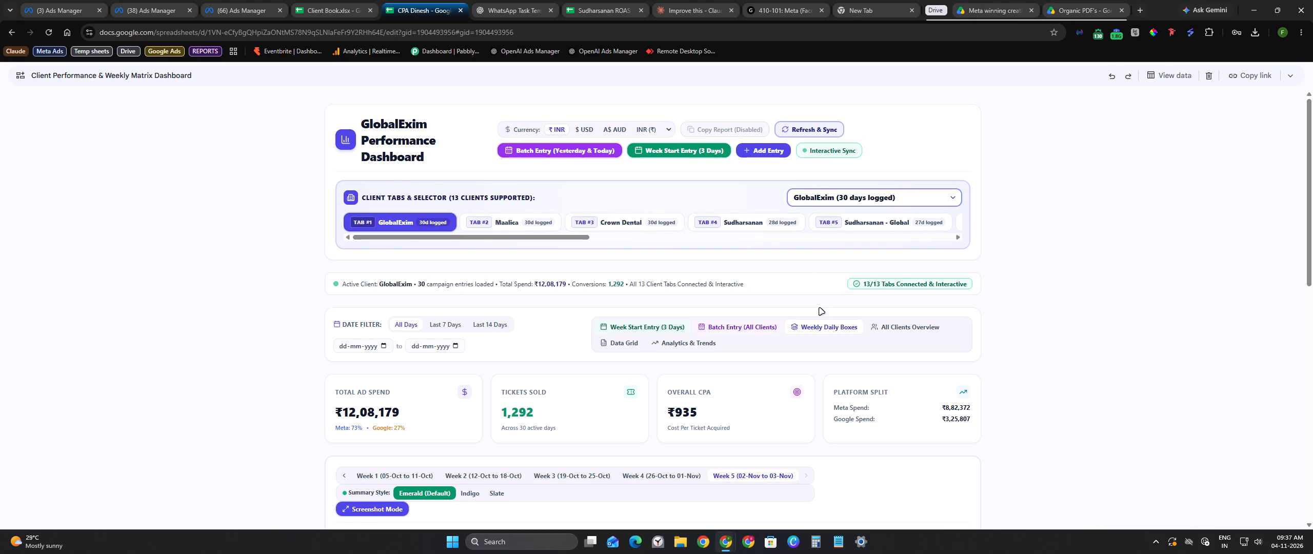
Open the batch daily entry form for all clients and set its yesterday and today dates to Real Calendar Dates.
scroll(757, 328, "down", 5)
scroll(757, 326, "up", 5)
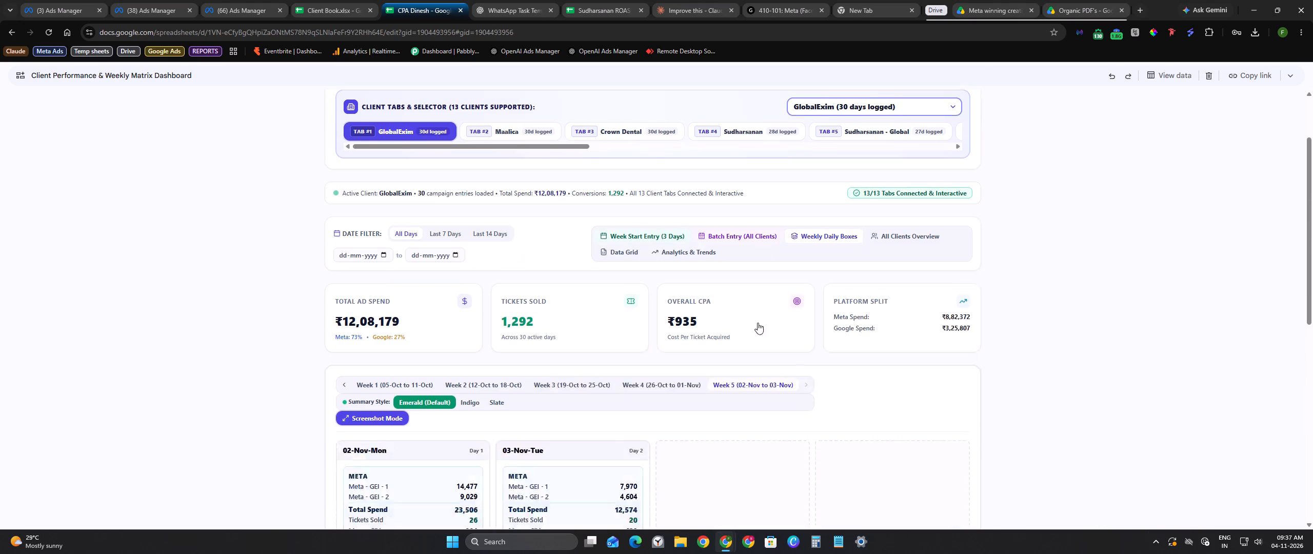
left_click(744, 321)
scroll(744, 321, "down", 2)
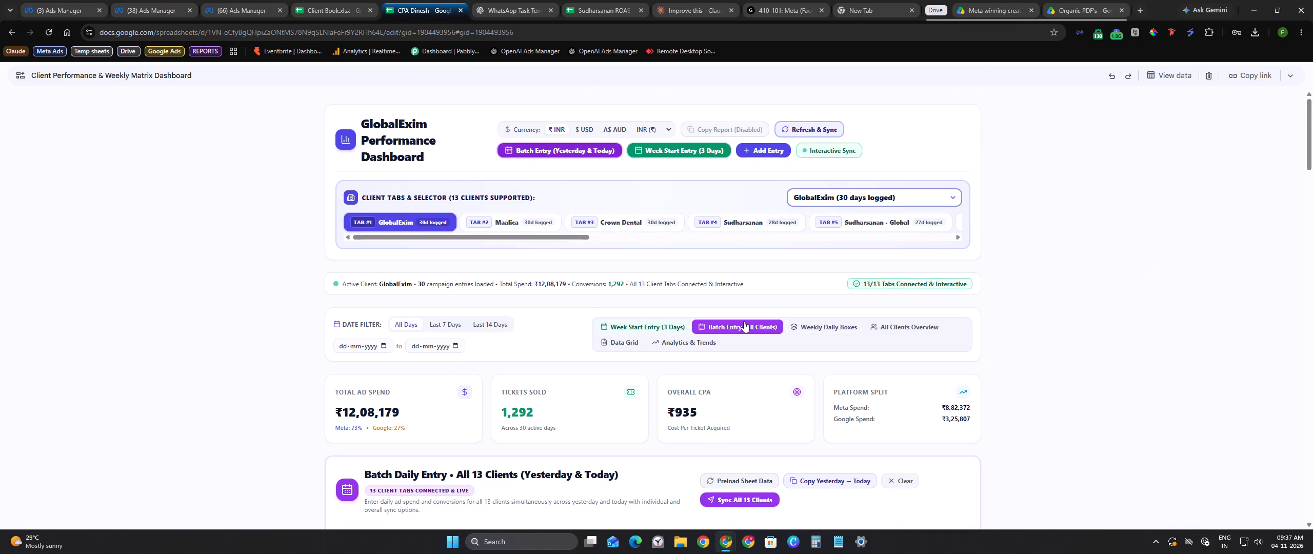
scroll(744, 321, "down", 3)
left_click(676, 204)
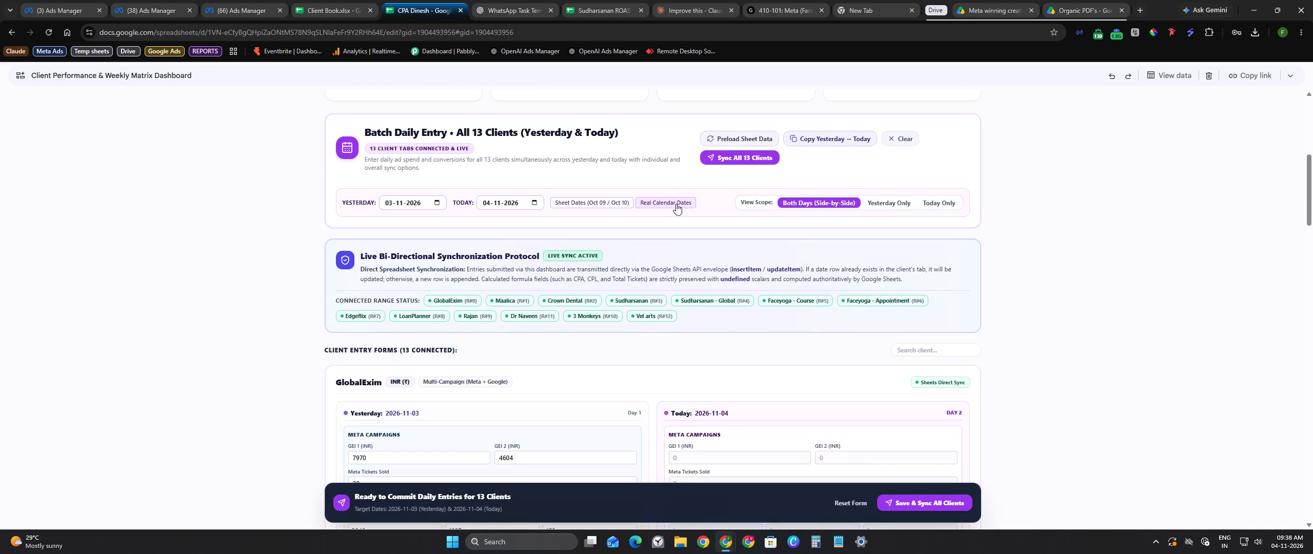
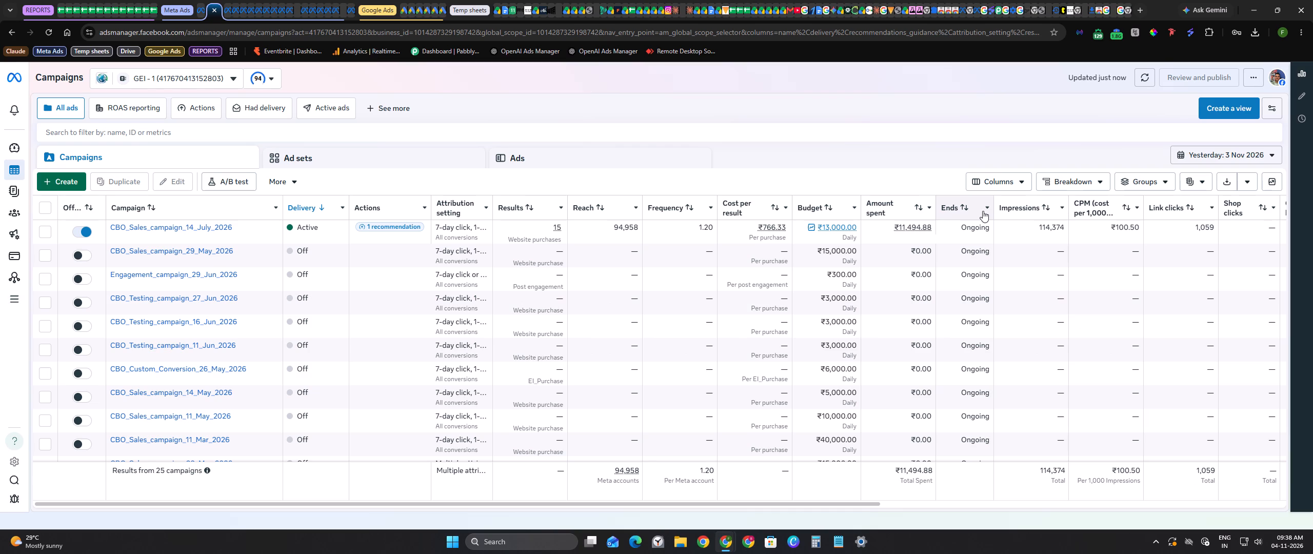
Enter GlobalExim's GEI 1 Meta spend from the GEI - 1 ad account: 11494 for yesterday and 4938 for today.
key("alt+Tab")
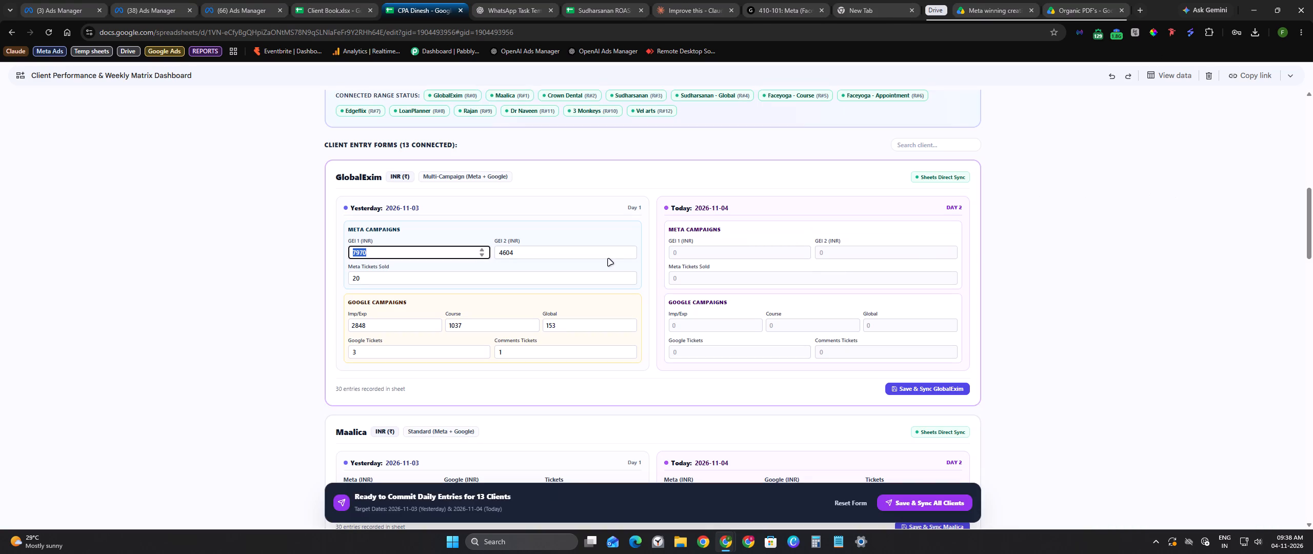
type("11494")
key("Tab")
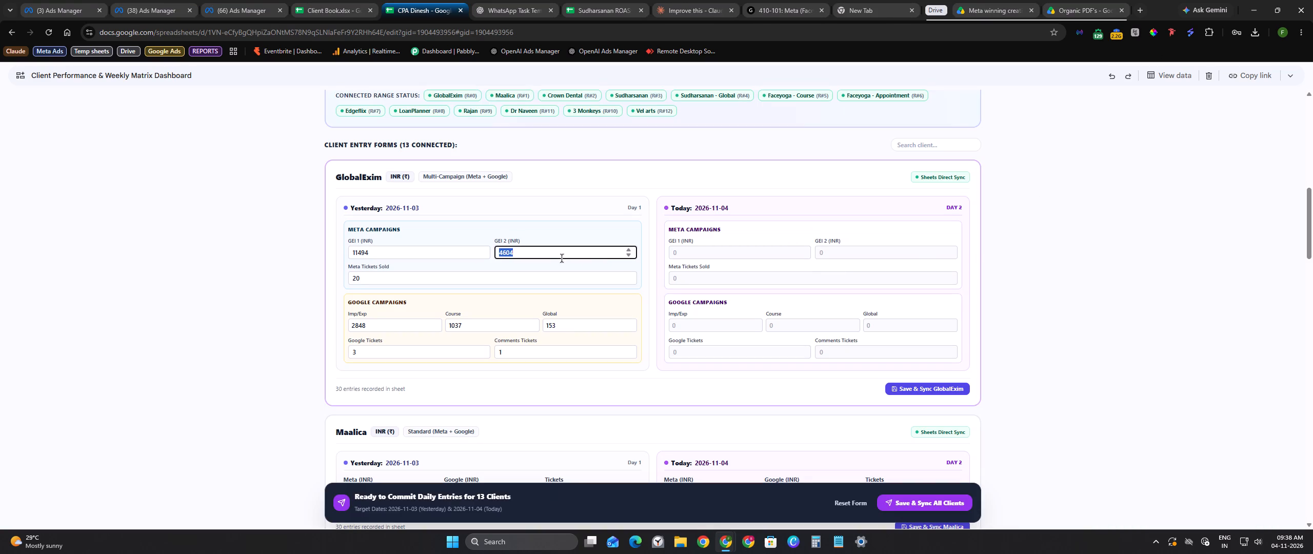
left_click(693, 255)
key("alt+Tab")
left_click(1224, 141)
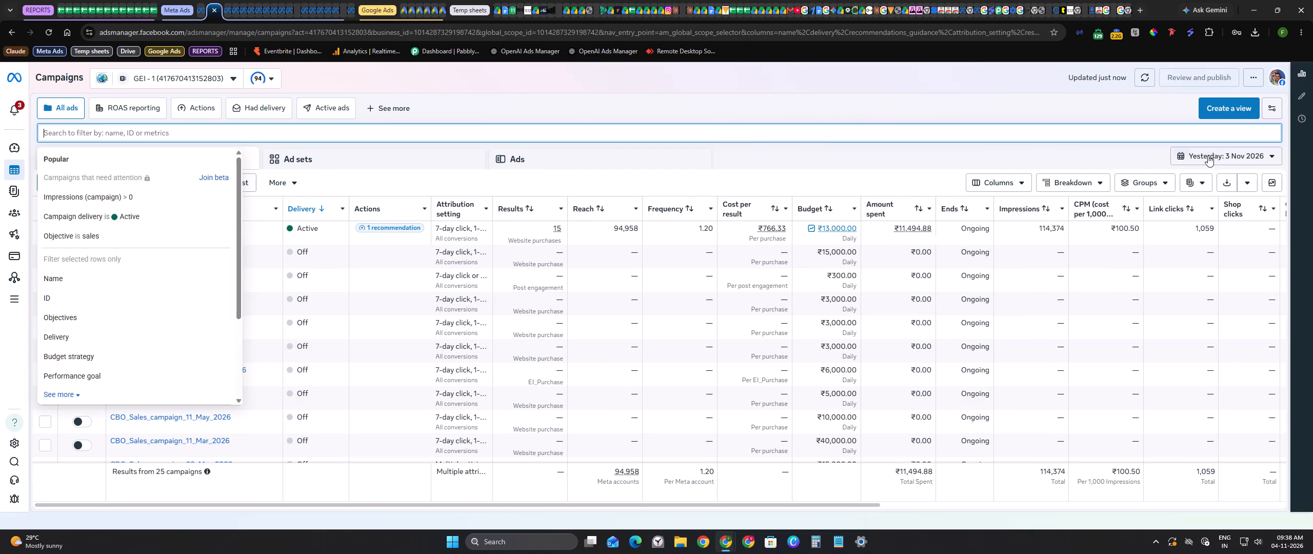
left_click(1208, 157)
left_click(965, 199)
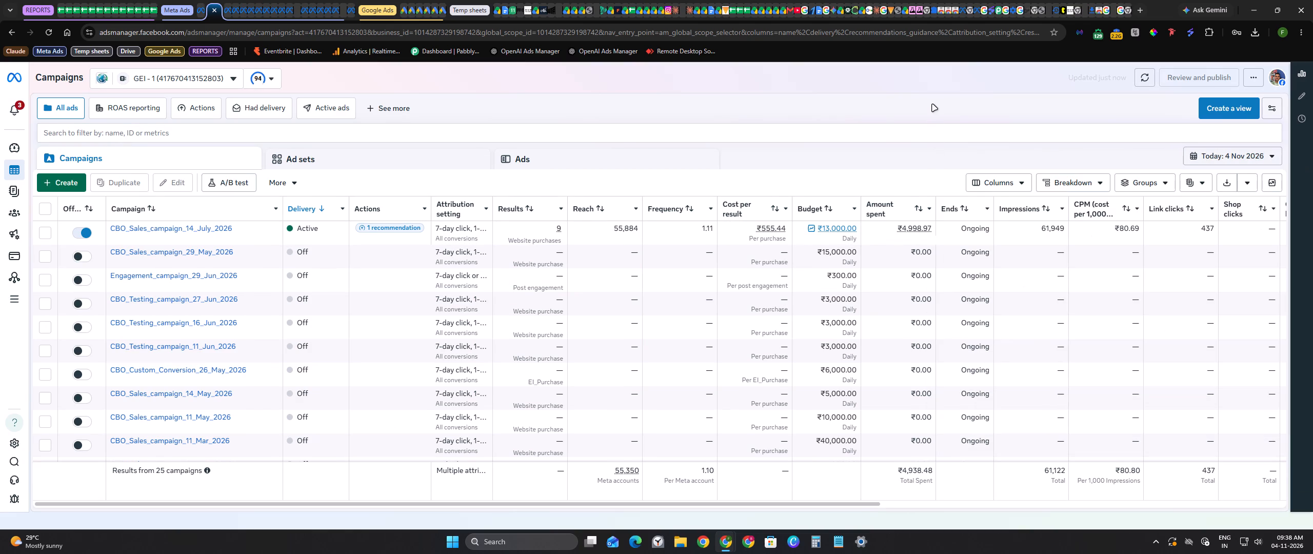
key("alt+Tab")
type("4938")
Switch Meta Ads Manager to the GEI - 2 ad account and set its reporting date to Yesterday, 3 Nov 2026.
key("alt+Tab")
left_click(171, 81)
left_click(299, 245)
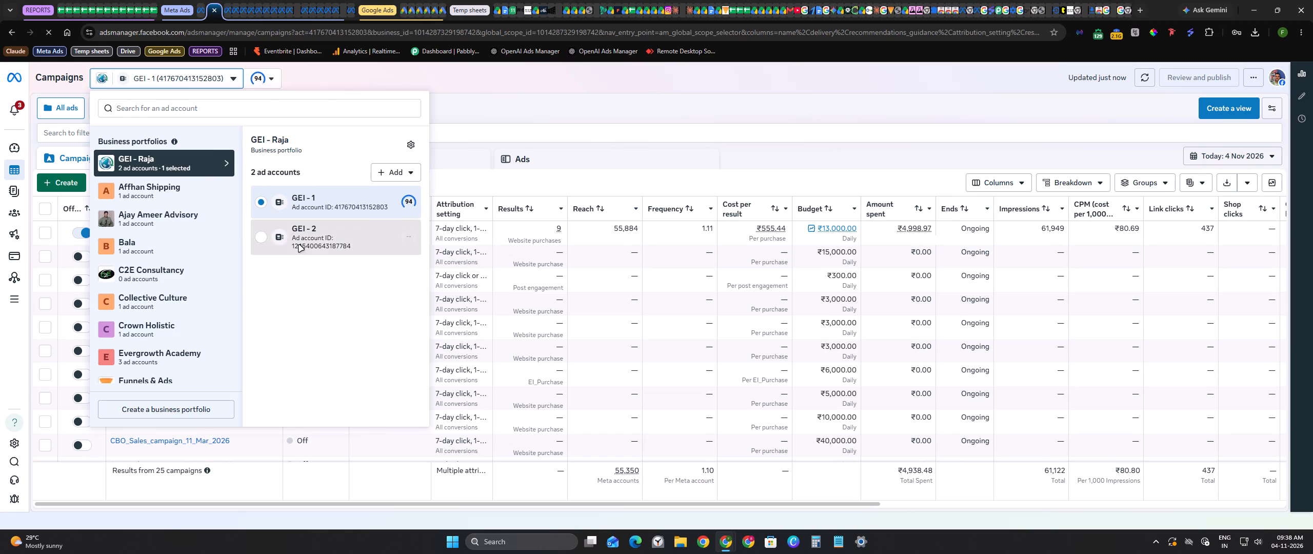
key("alt+Tab")
left_click_drag(548, 250, 424, 250)
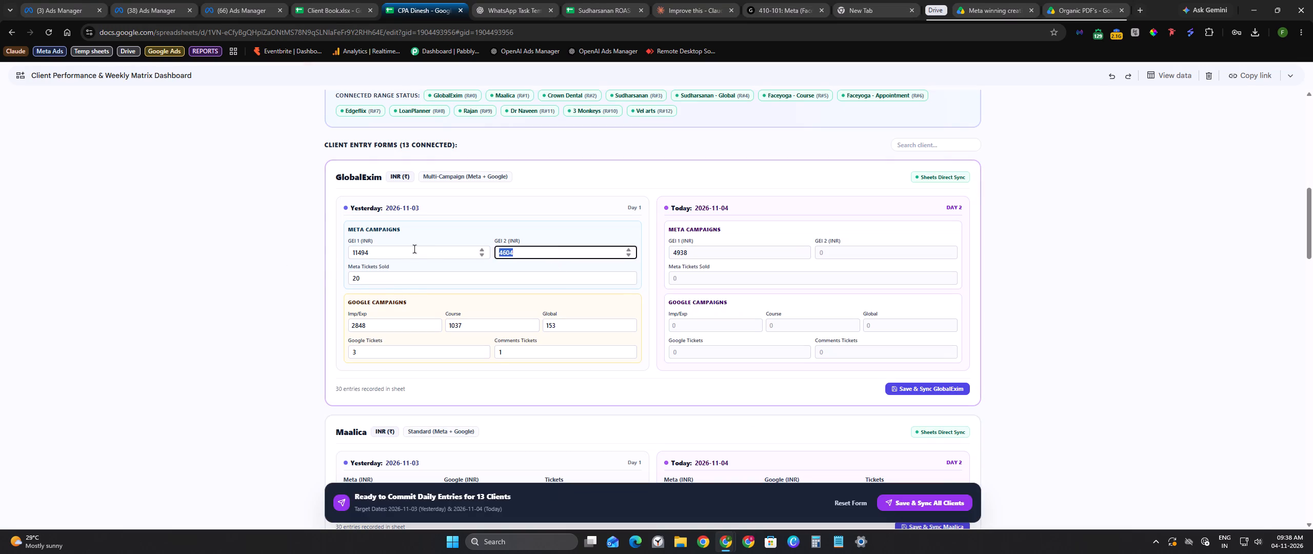
key("alt+Tab")
key("alt+Tab")
key("alt+Tab")
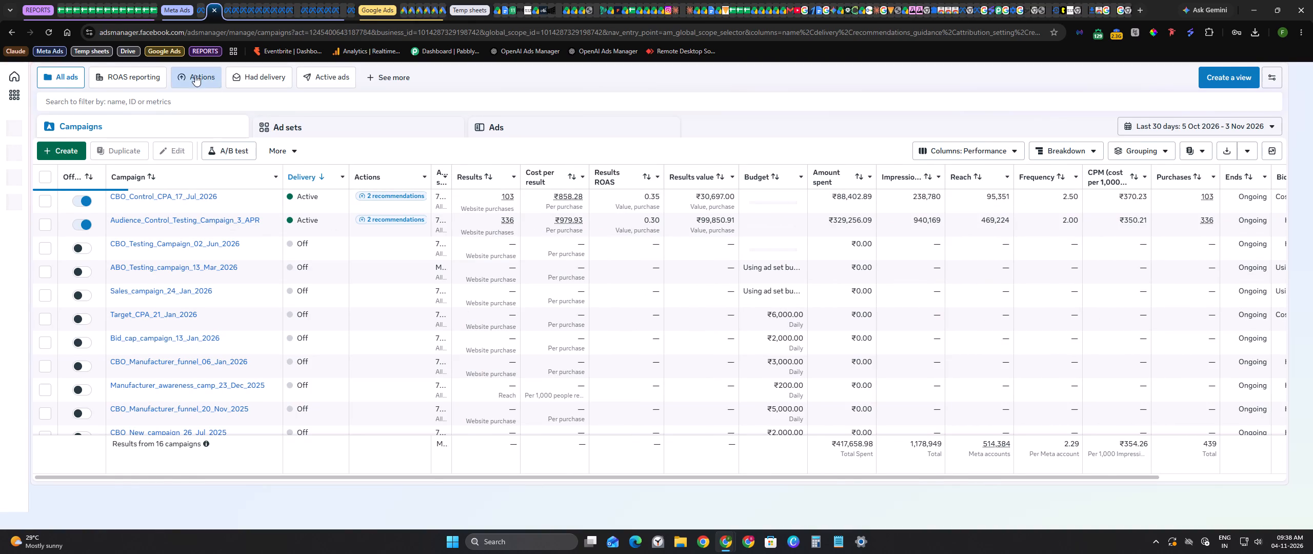
left_click(1215, 163)
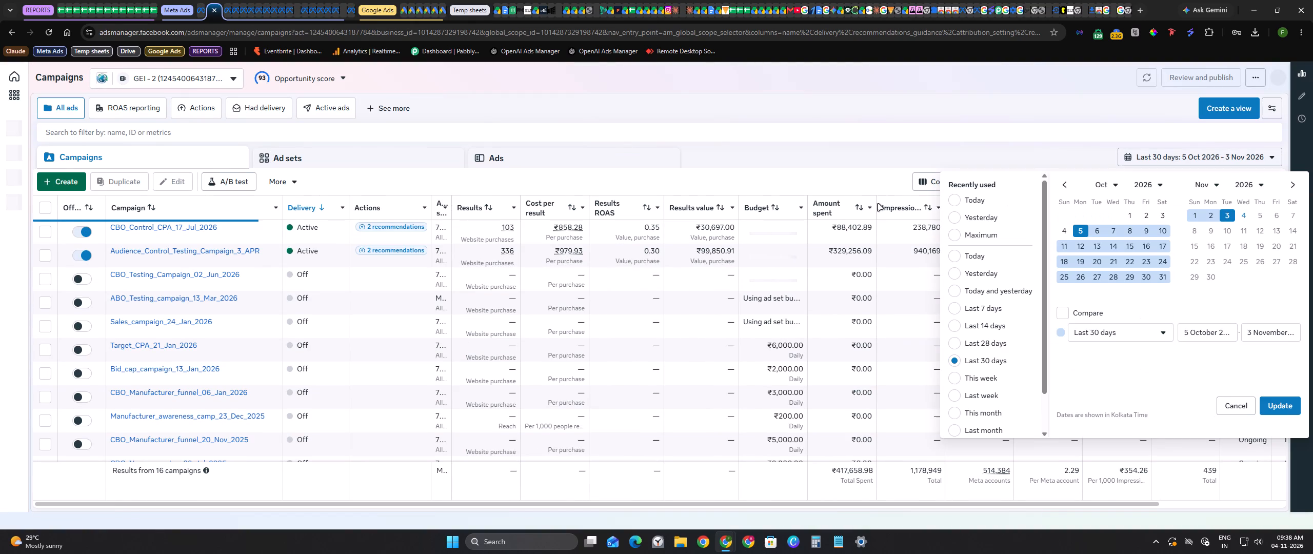
left_click(986, 215)
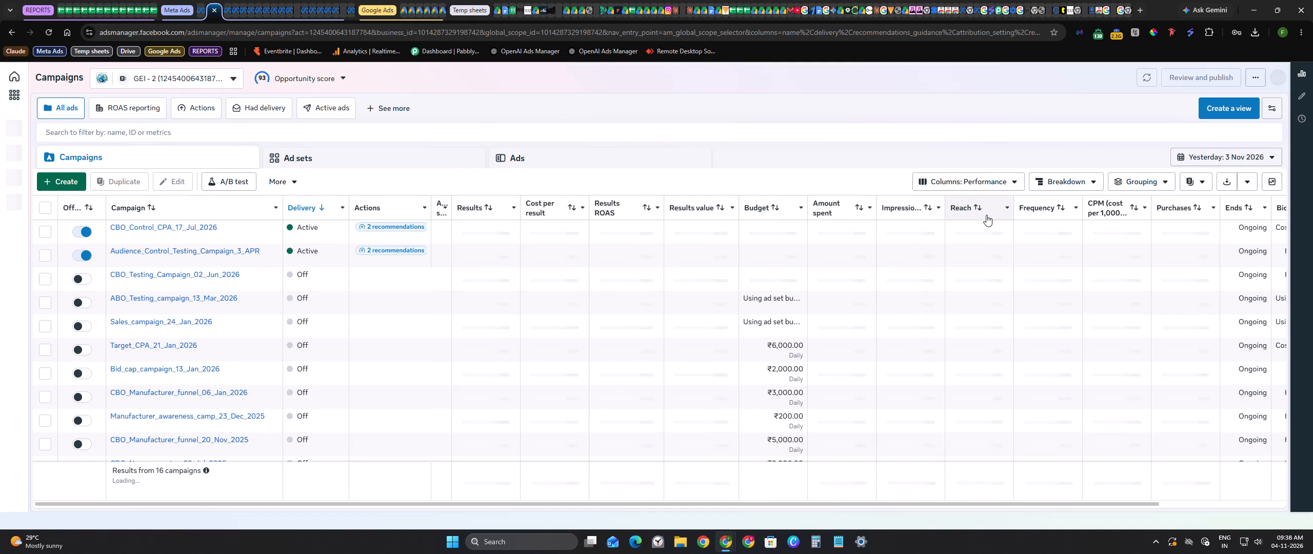
Suspend all inactive browser tabs with the Chrome RAM optimizer extension.
left_click(1103, 35)
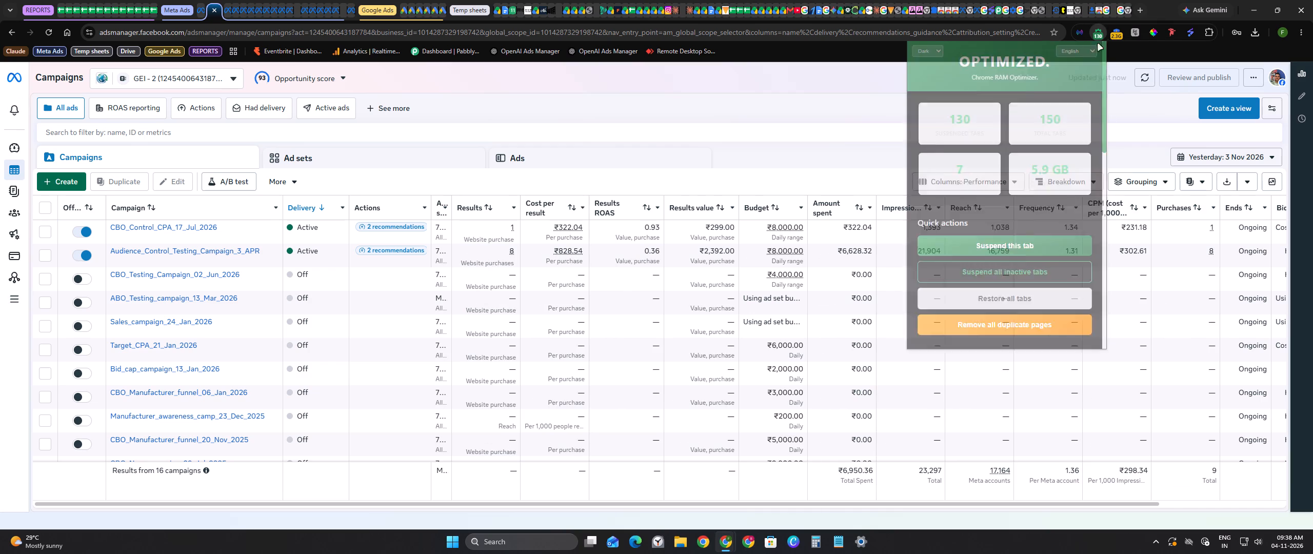
left_click(1001, 272)
left_click(839, 92)
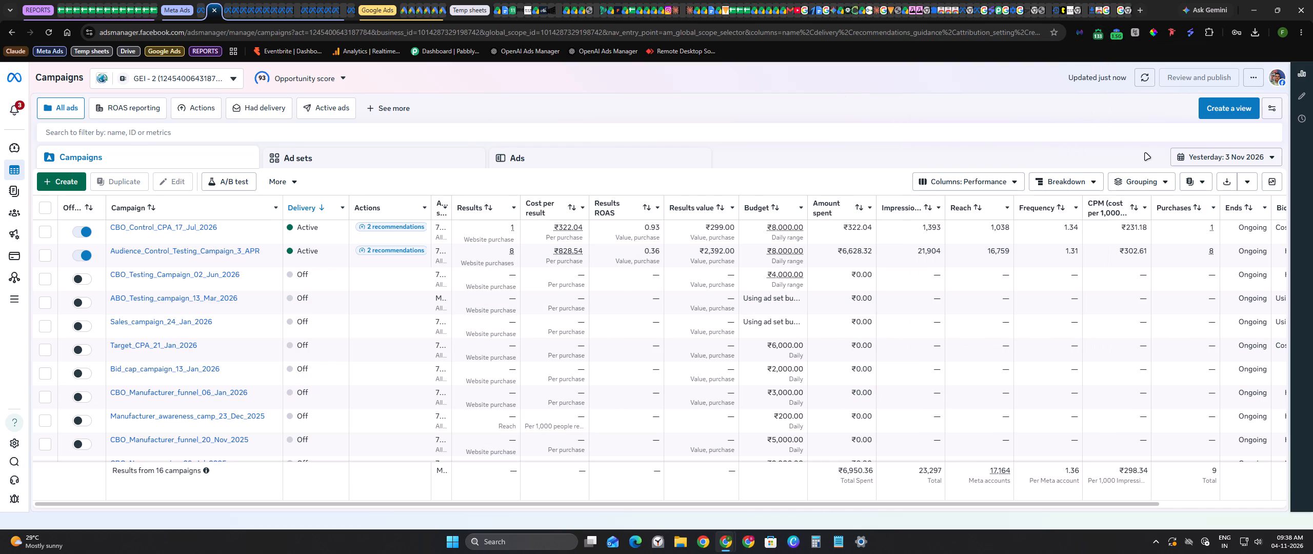
Enter GlobalExim's GEI 2 Meta spend from the GEI - 2 ad account: 6950 for yesterday and 2533 for today.
key("alt+Tab")
type("6950")
left_click(868, 249)
key("alt+Tab")
left_click(1240, 161)
left_click(969, 199)
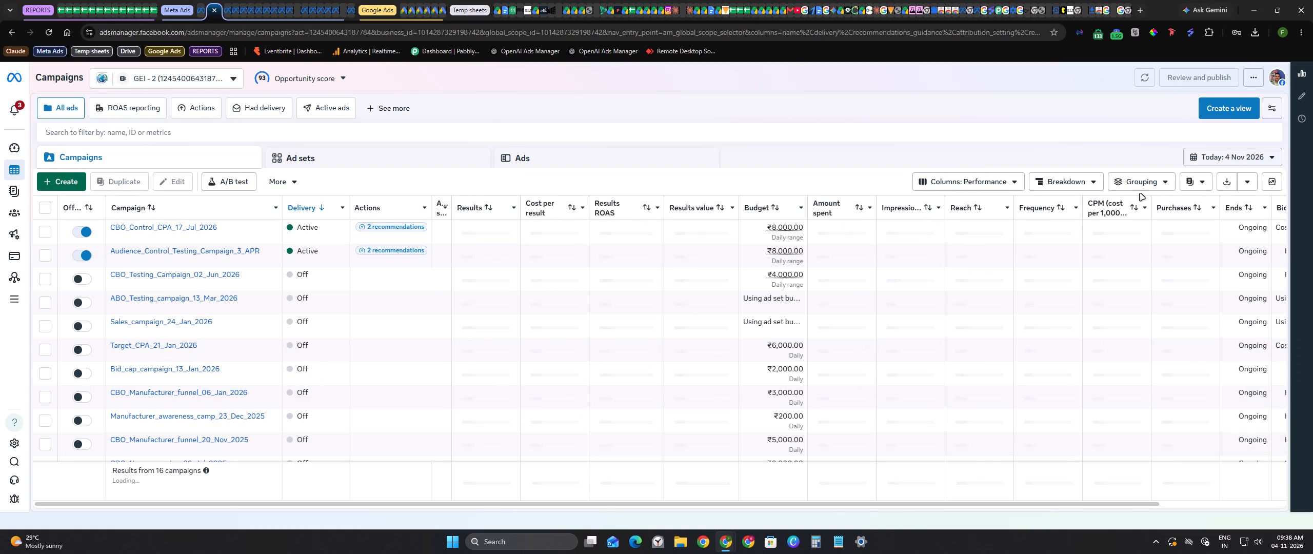
key("alt+Tab")
type("2533")
Enter 4842 as GlobalExim's yesterday Imp/Exp Google spend, using the Nov 3 cost in the Import Export Google Ads account overview.
left_click_drag(399, 324, 373, 302)
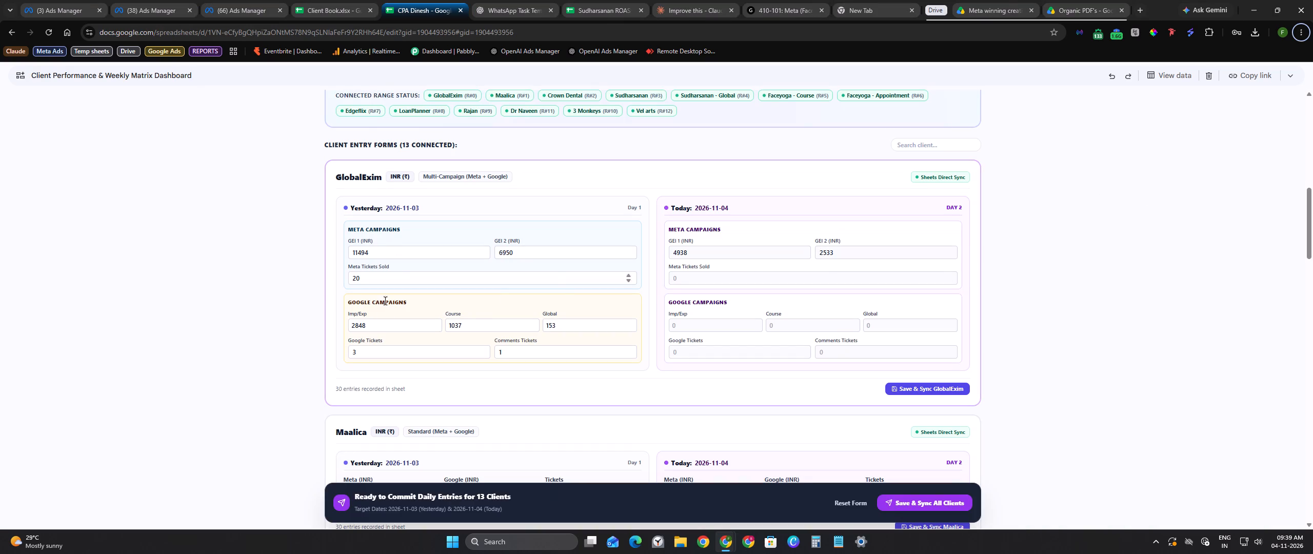
left_click_drag(383, 327, 190, 324)
key("alt+Tab")
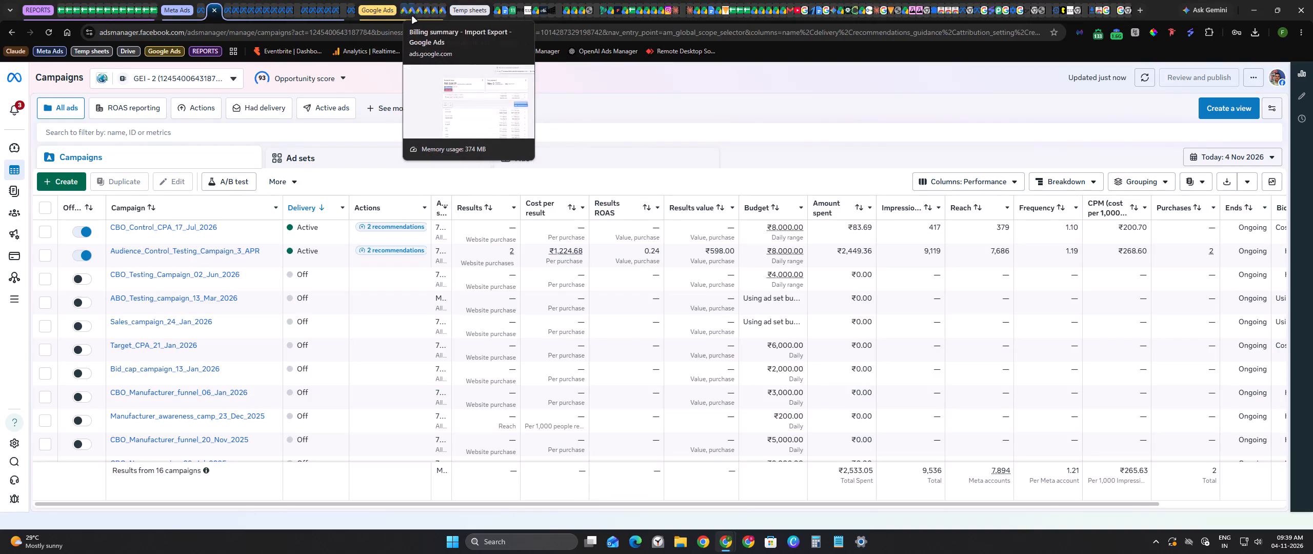
left_click(412, 17)
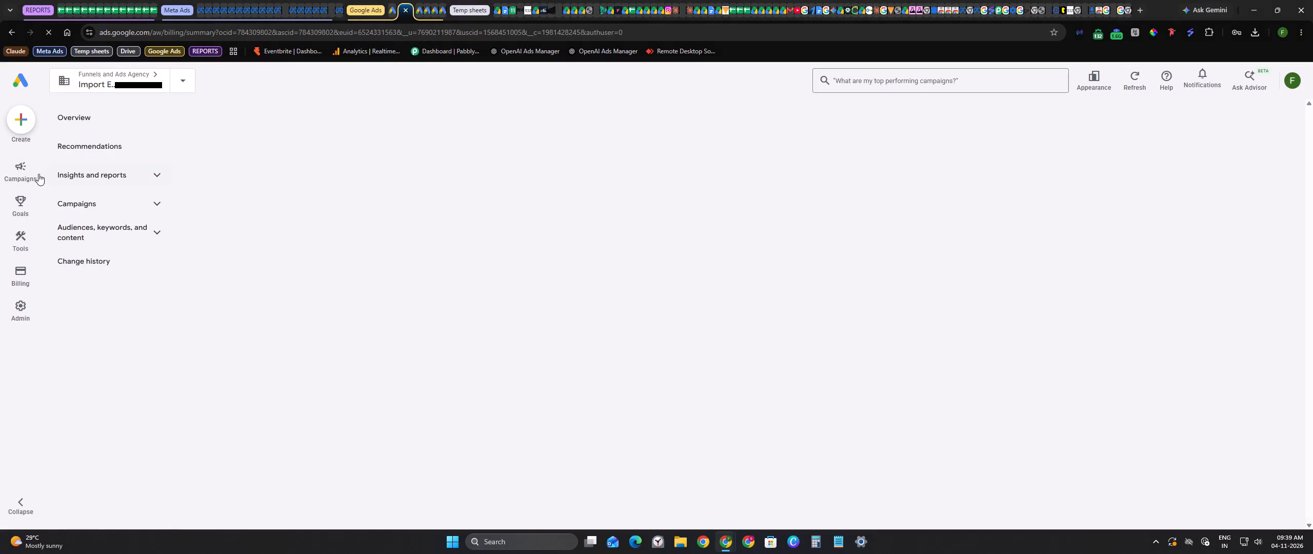
left_click(4, 172)
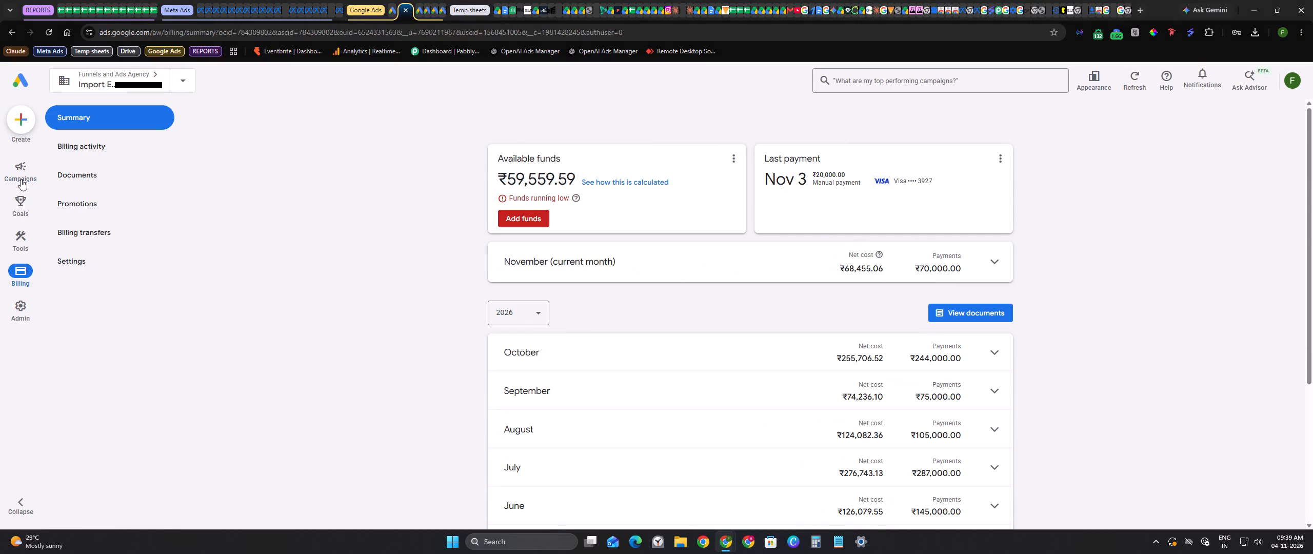
left_click(21, 179)
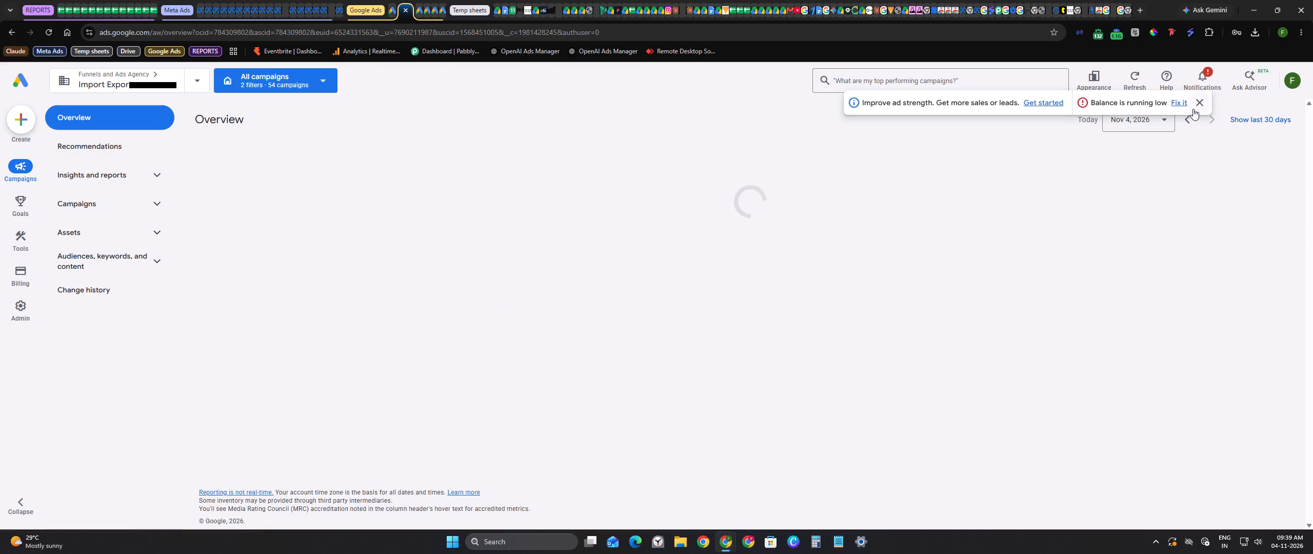
left_click(1195, 108)
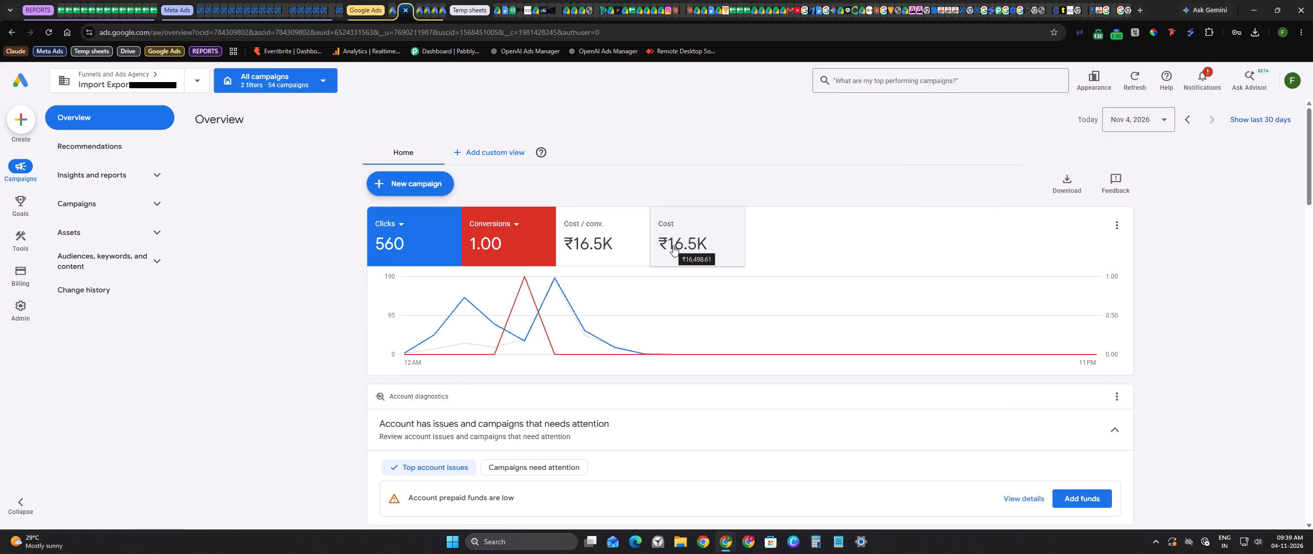
left_click(1189, 117)
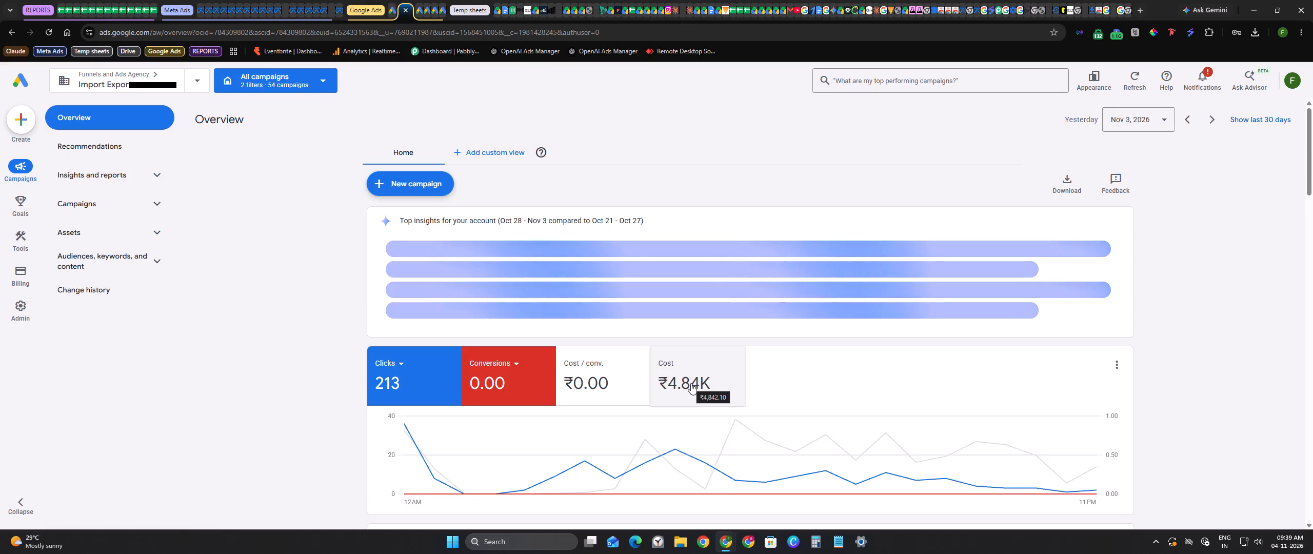
key("alt+Tab")
type("4842")
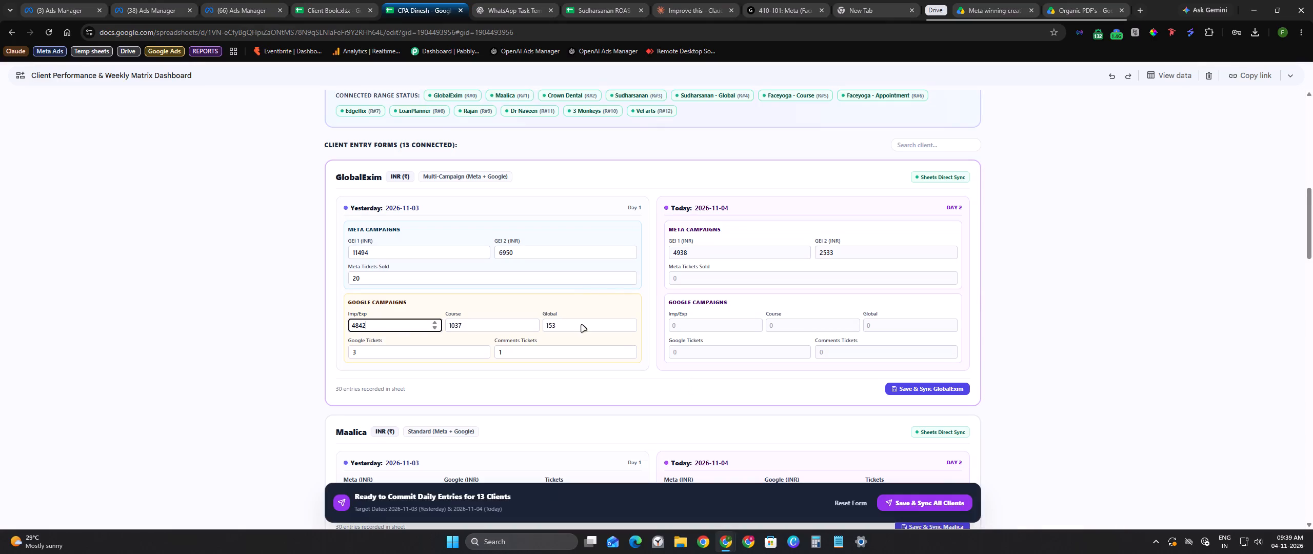
Enter 16498 as GlobalExim's today Imp/Exp Google spend, using the Import Export account's Nov 4 cost.
left_click(682, 325)
key("alt+Tab")
left_click(1210, 130)
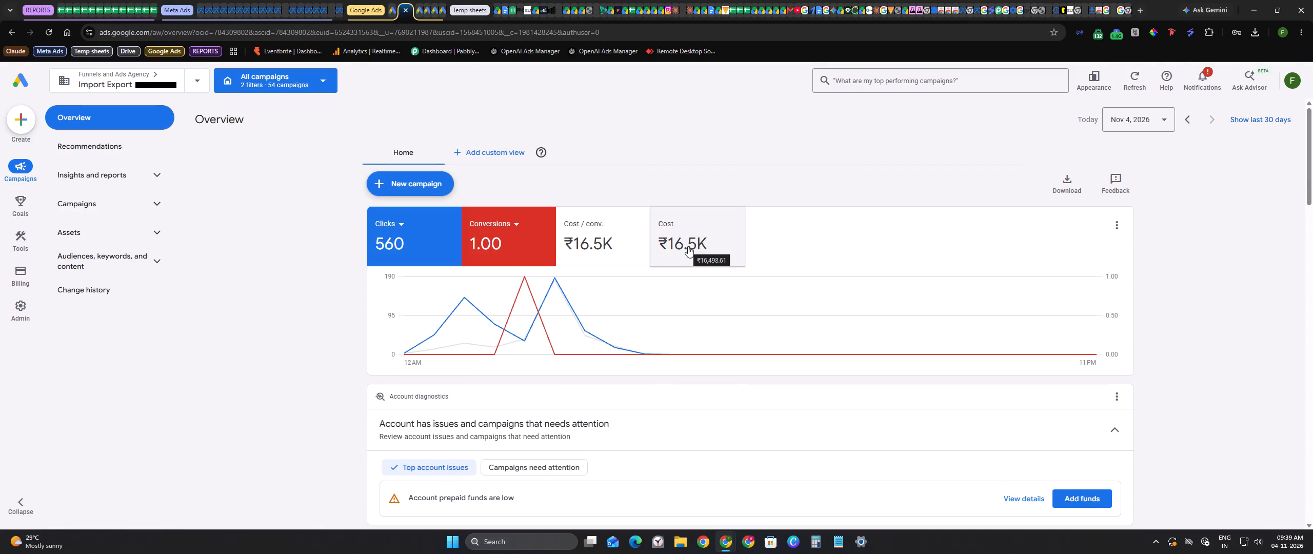
key("alt+Tab")
type("16498")
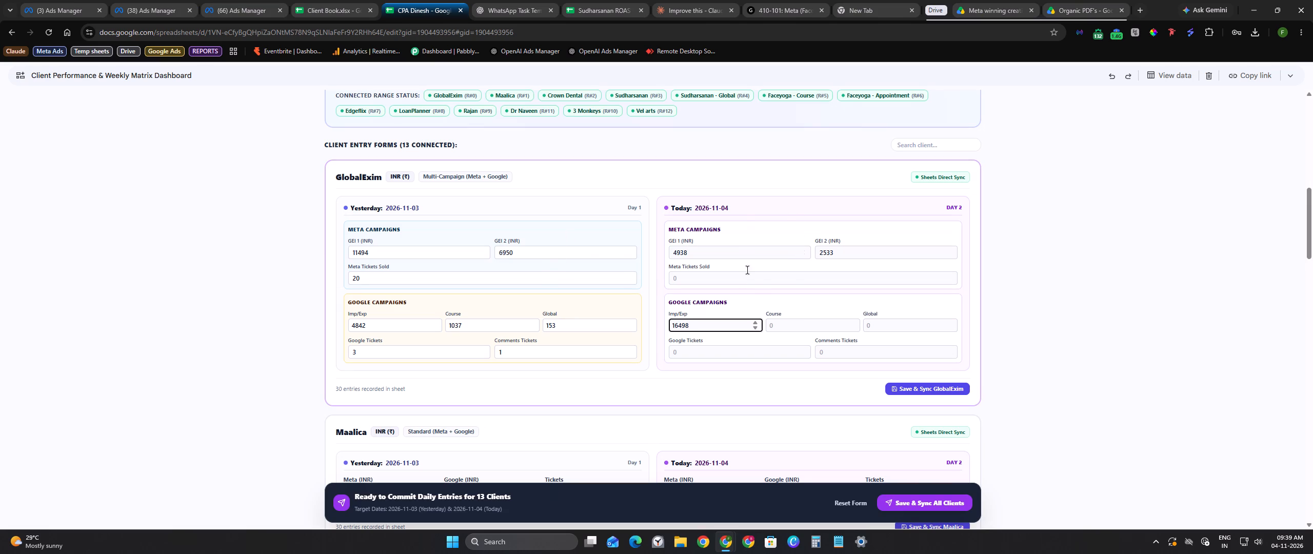
Enter 2244 as GlobalExim's yesterday Course Google spend, using the Nov 3 cost in the Exim Course Online Google Ads account overview.
left_click_drag(477, 327, 400, 328)
key("alt+Tab")
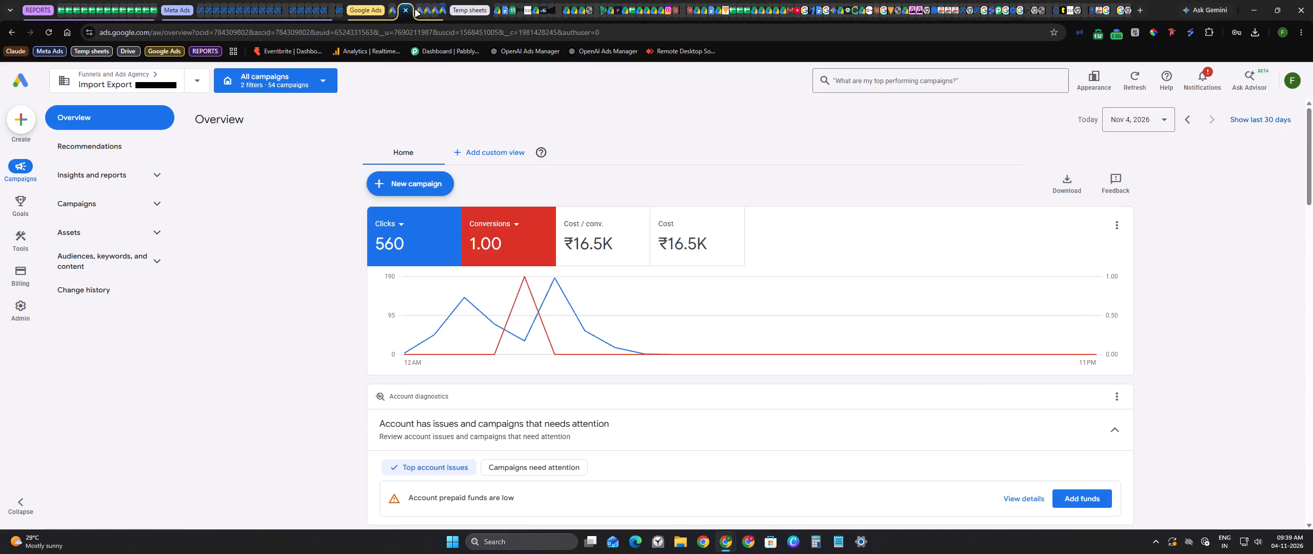
left_click(417, 13)
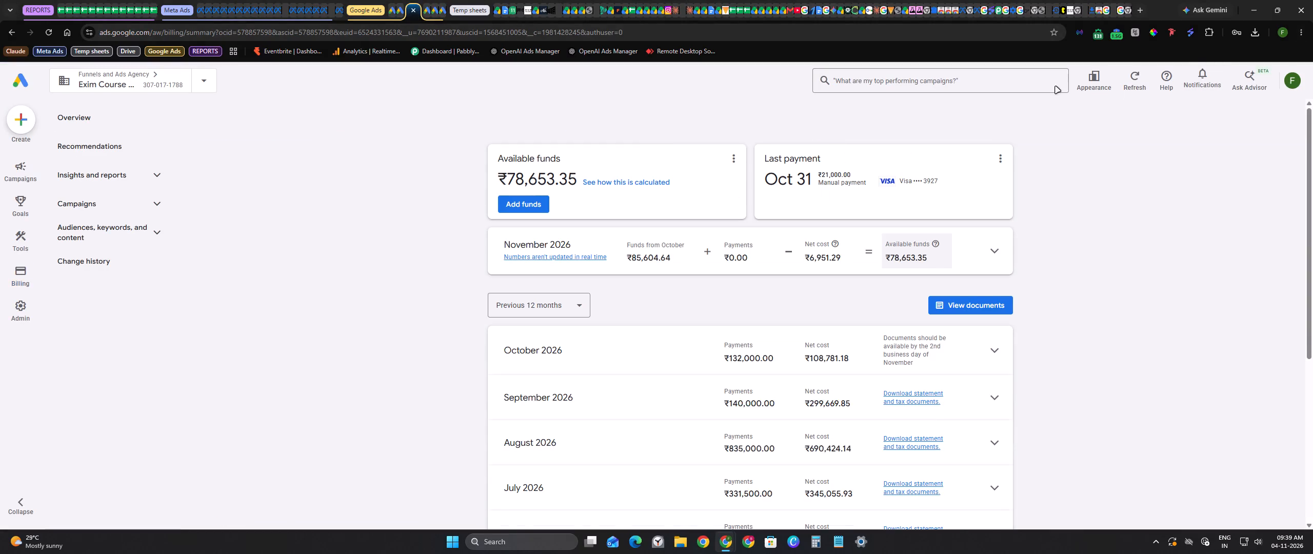
left_click(35, 168)
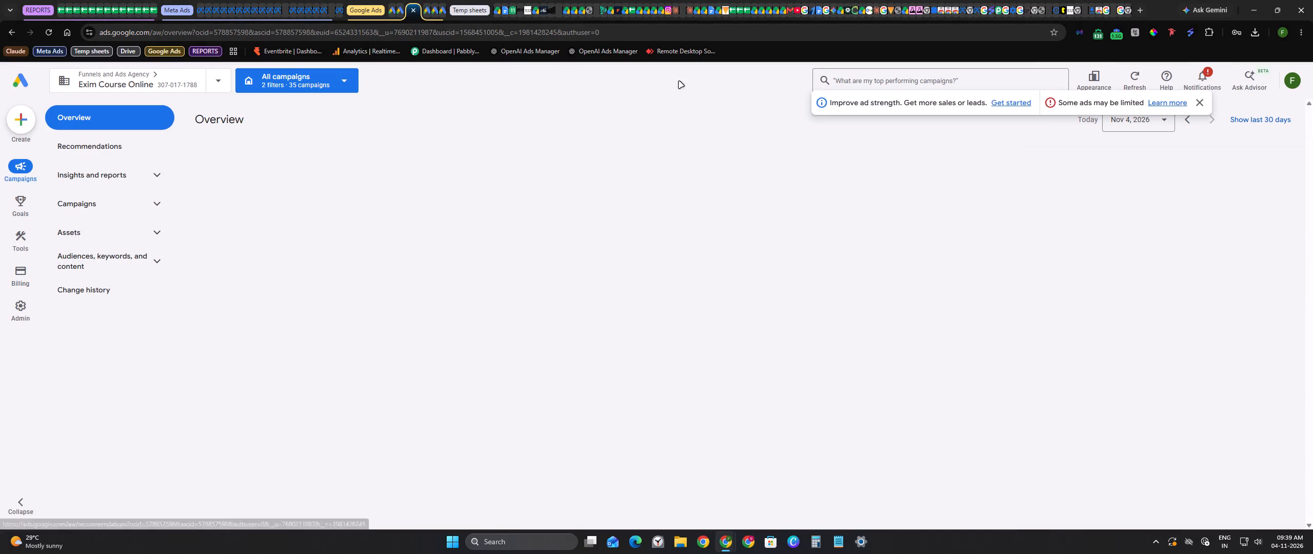
left_click(1199, 101)
left_click(1182, 116)
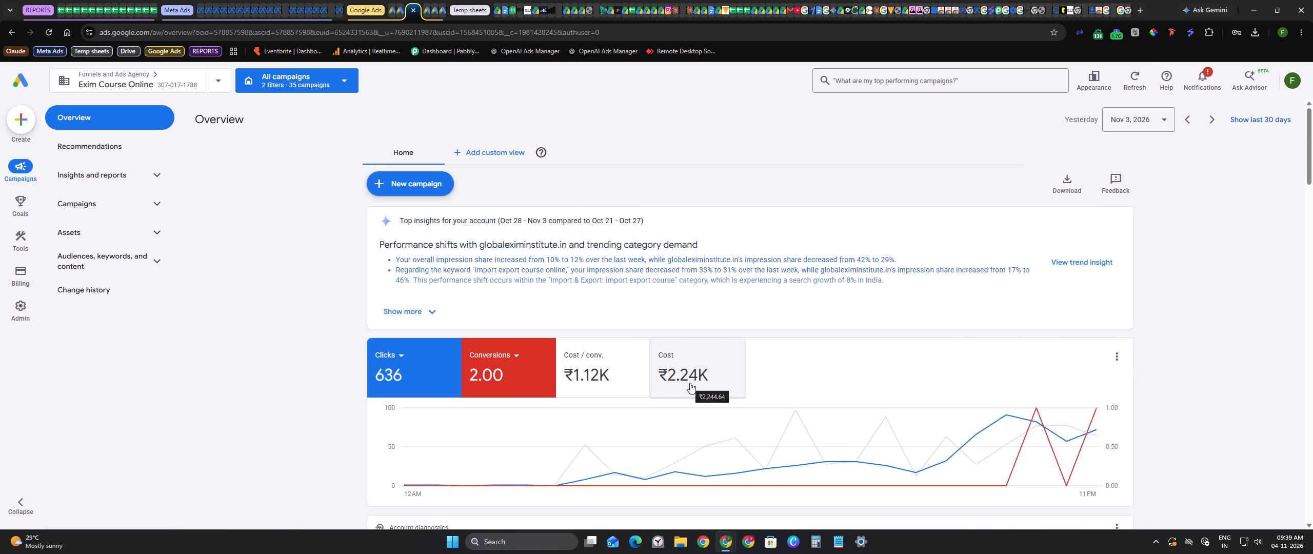
key("alt+Tab")
type("2244")
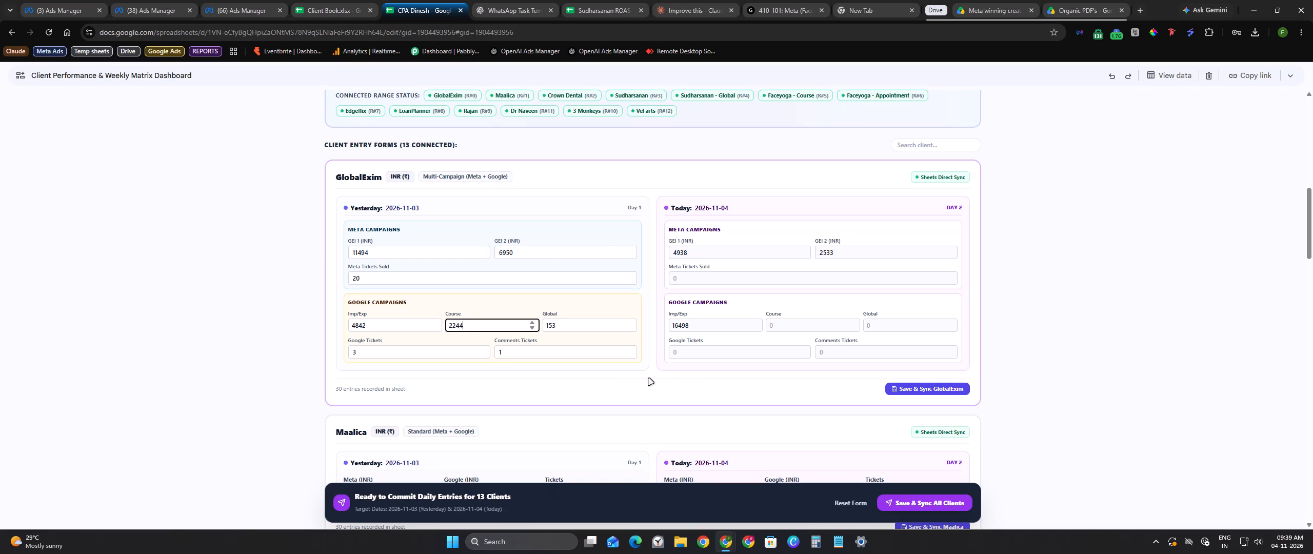
Enter 494 as GlobalExim's today Course Google spend, using the Exim Course Online account's Nov 4 cost.
left_click(788, 319)
key("alt+Tab")
left_click(1206, 118)
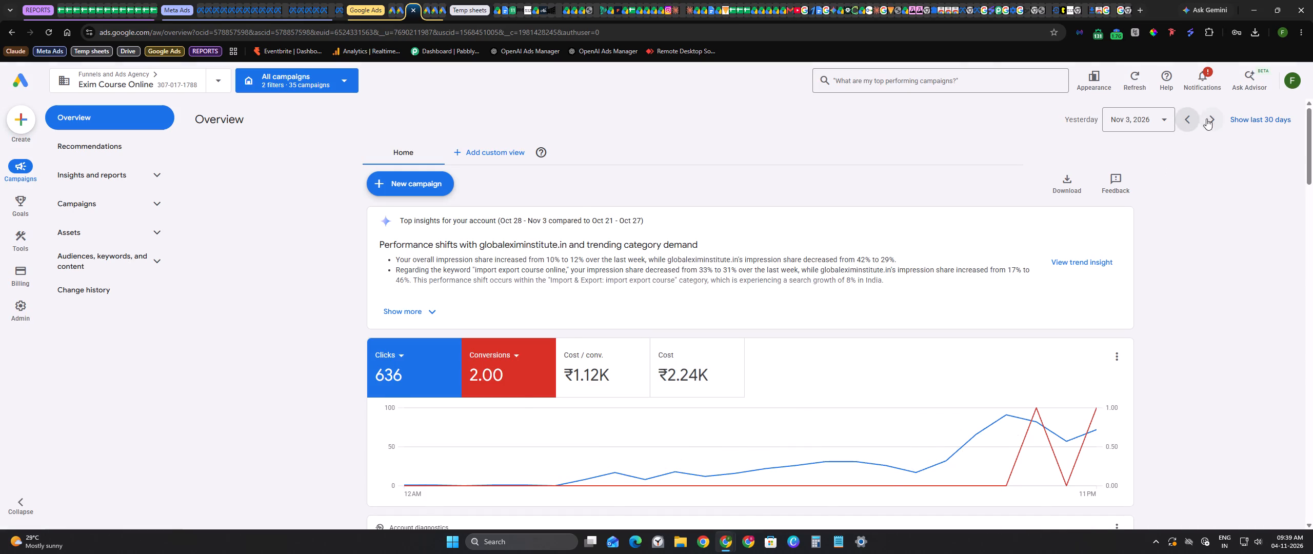
key("alt+Tab")
type("494")
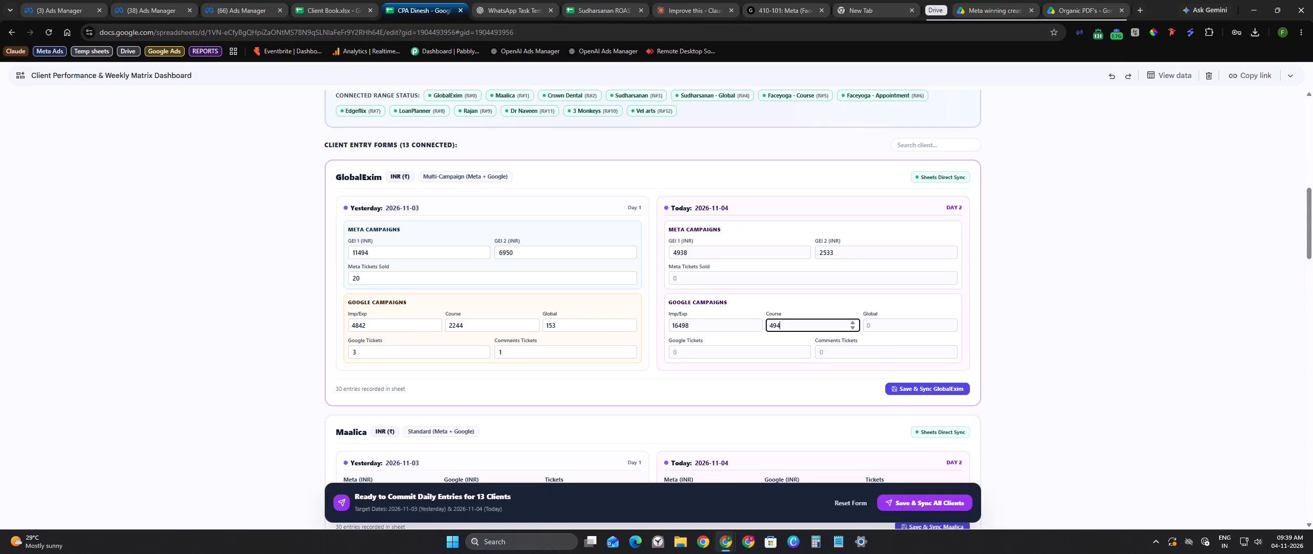
Enter 283 as GlobalExim's yesterday Global Google spend, using the Nov 3 cost in the Global Exim Google Ads account overview.
left_click_drag(580, 326, 466, 325)
key("alt+Tab")
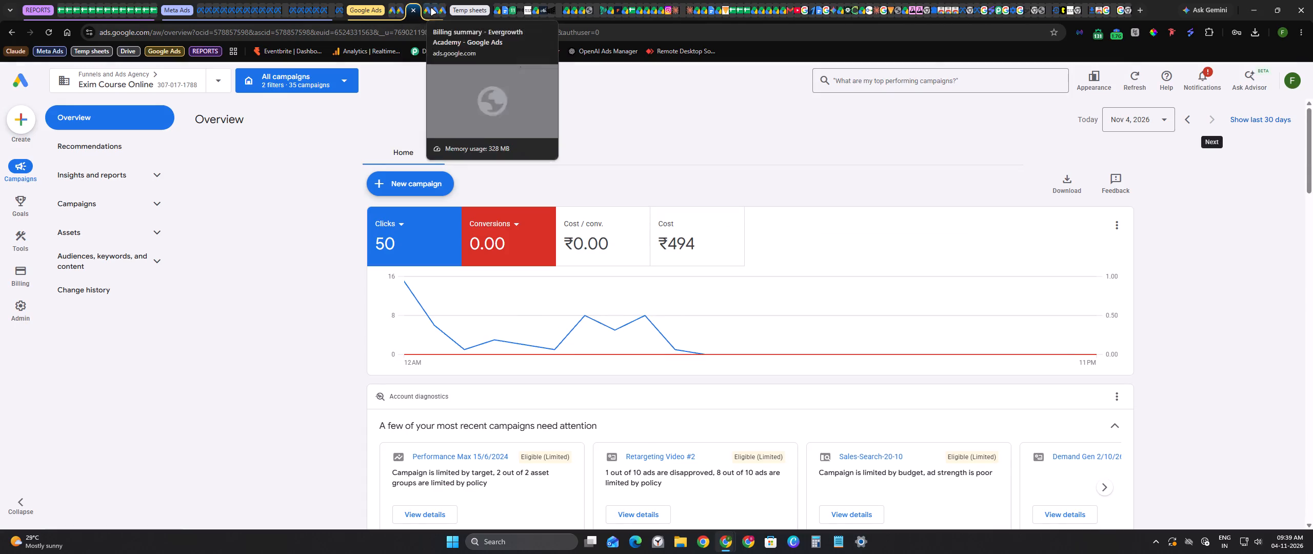
left_click(424, 12)
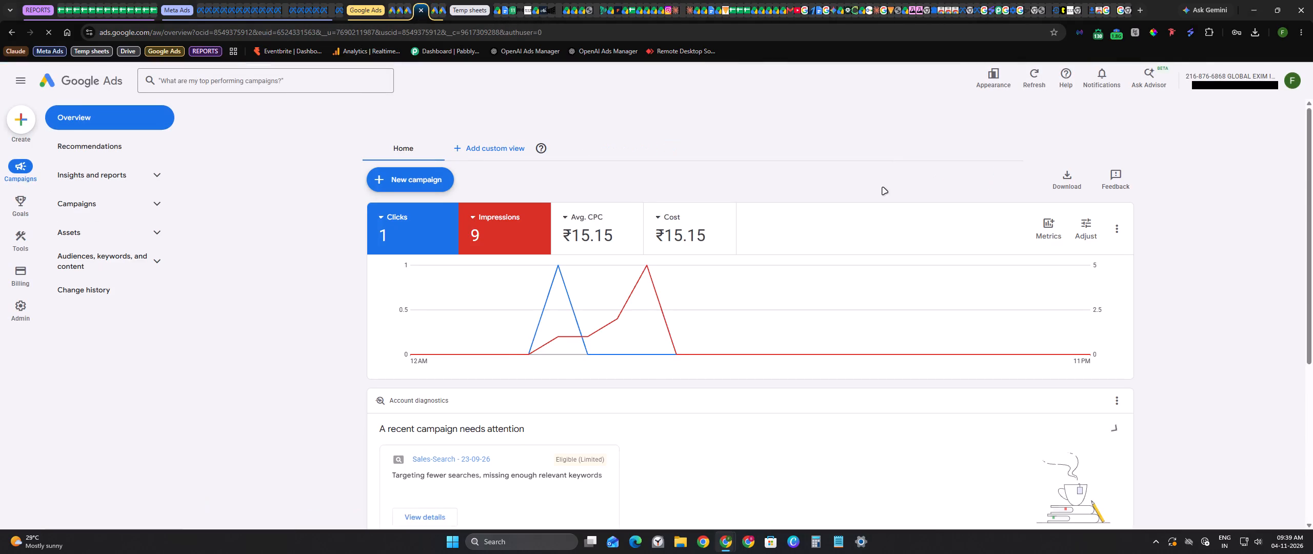
left_click(1189, 118)
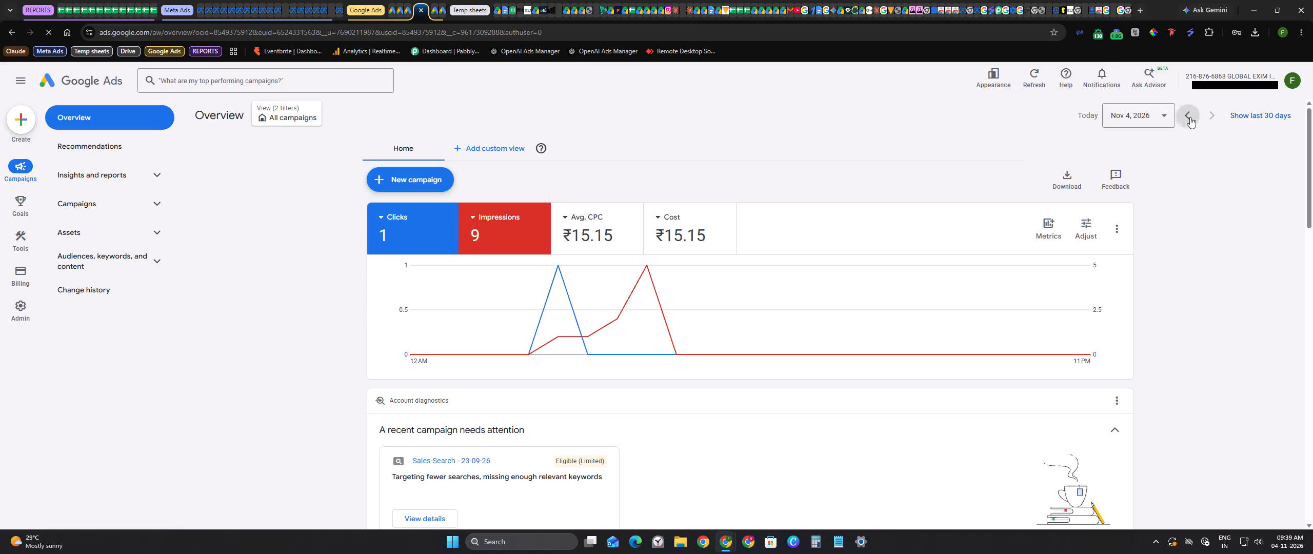
left_click(1107, 107)
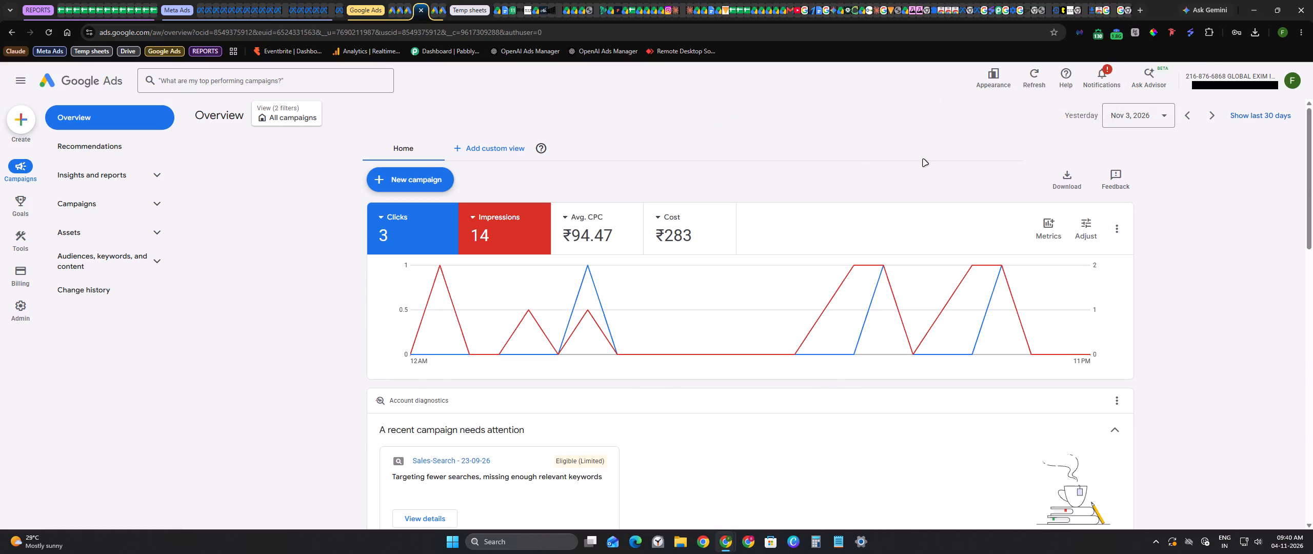
key("alt+Tab")
type("283")
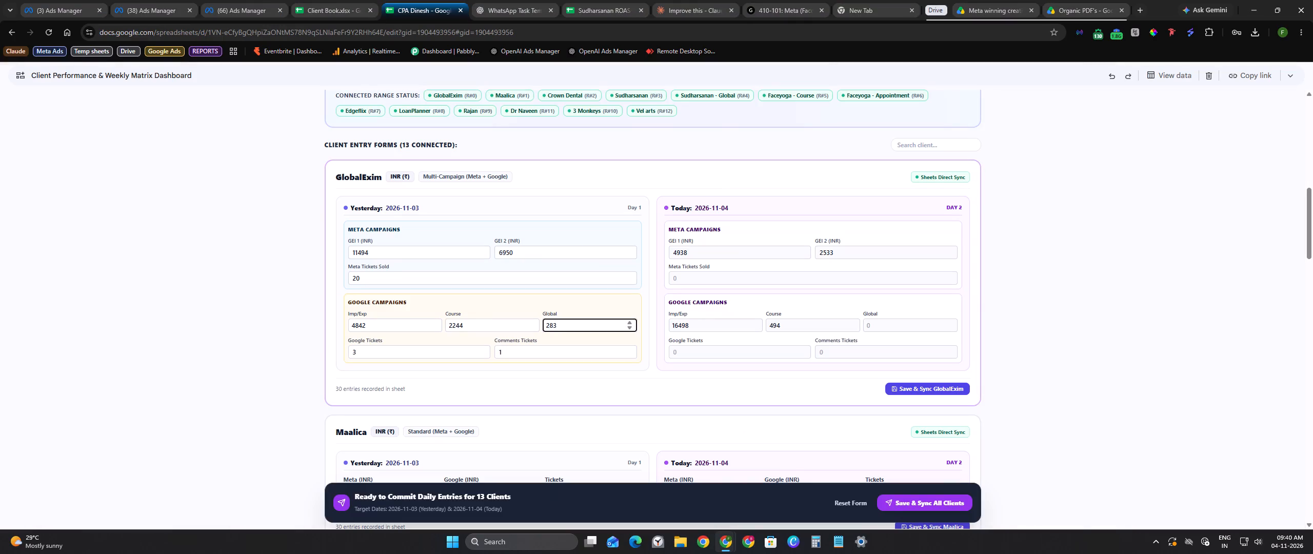
Enter 15 as GlobalExim's today Global Google spend, using the Global Exim account's Nov 4 cost.
left_click(882, 321)
key("alt+Tab")
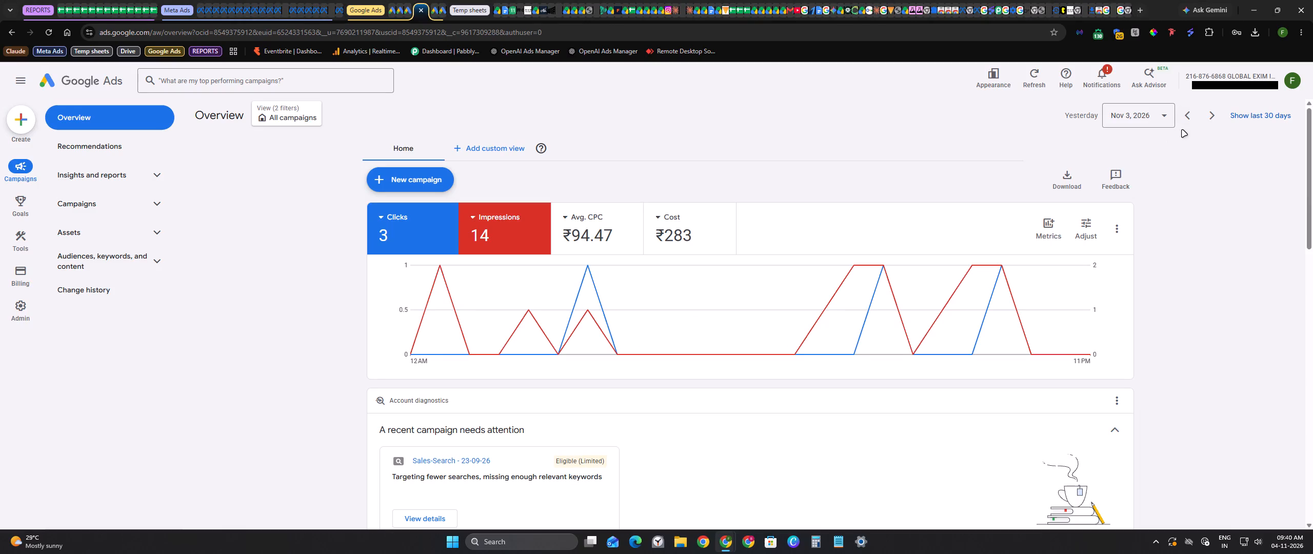
left_click(1204, 122)
key("alt+Tab")
type("15")
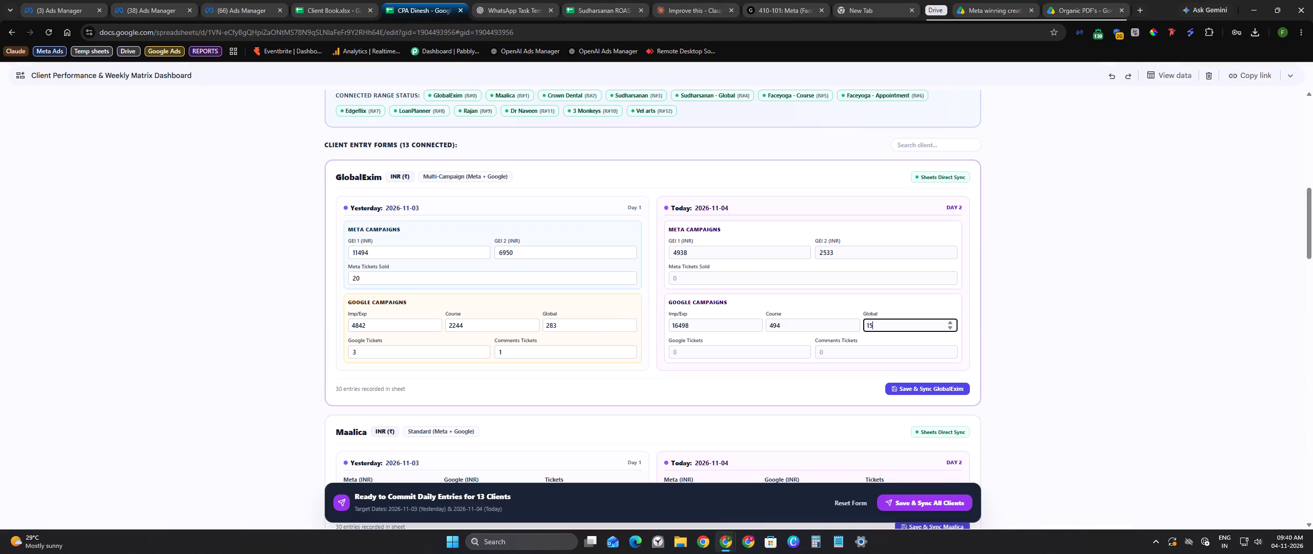
Select GlobalExim's yesterday Meta Tickets Sold value for replacement.
left_click_drag(386, 280, 249, 278)
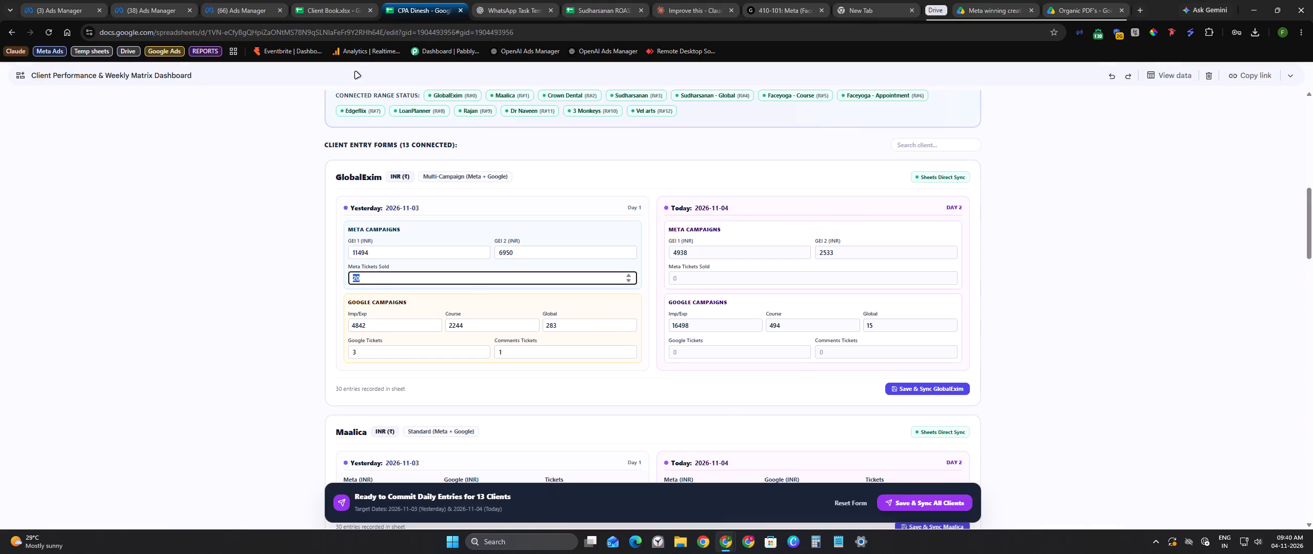
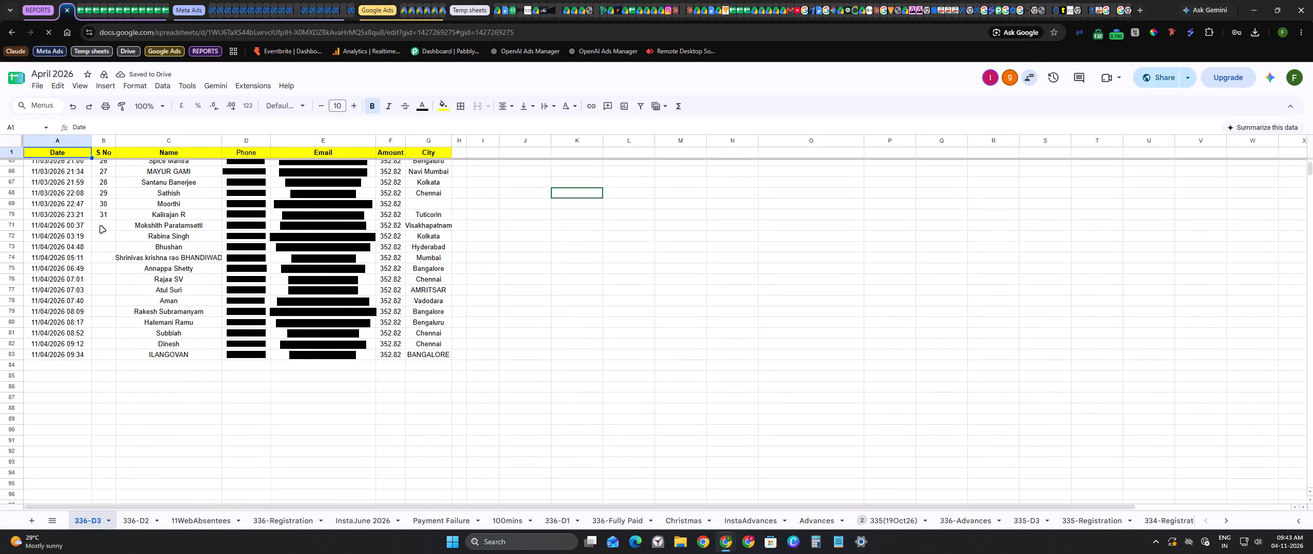
Number the 11/04/2026 registrations serially from 1 to 13 in the S No column of the 336-D3 sheet.
left_click(101, 226)
key("1")
key("Return")
key("2")
key("Return")
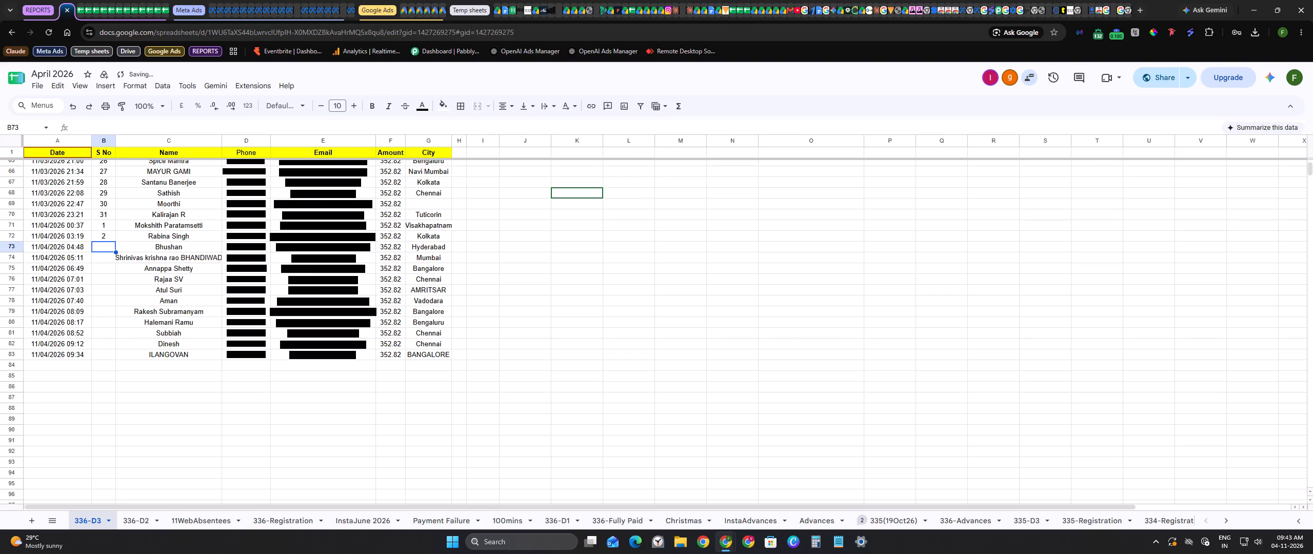
left_click_drag(105, 230, 102, 236)
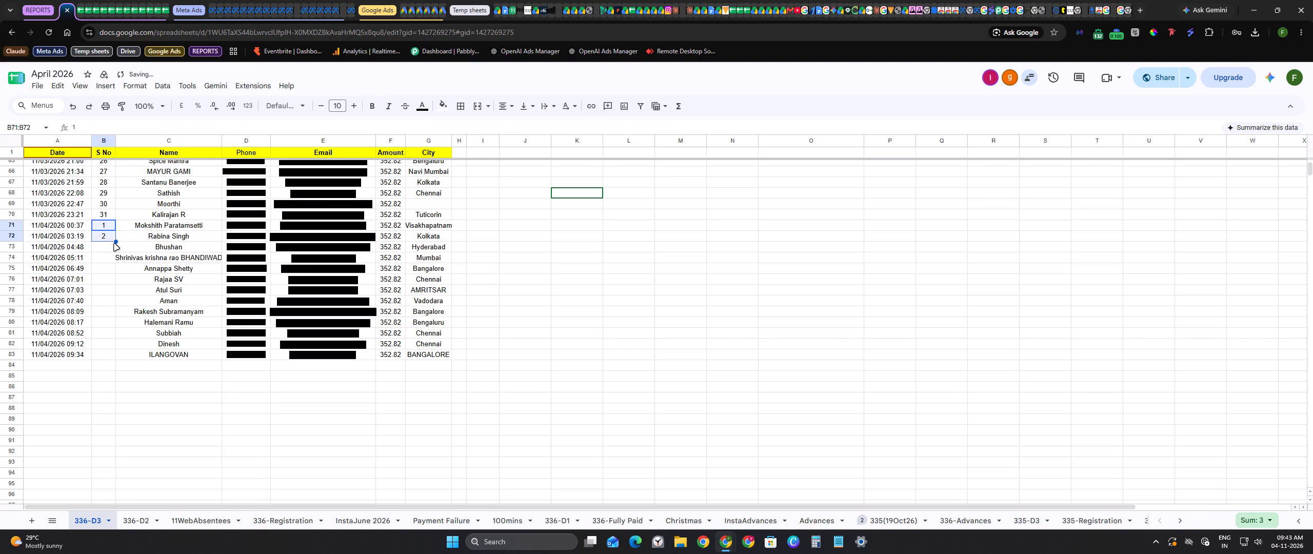
left_click(117, 241)
double_click(116, 241)
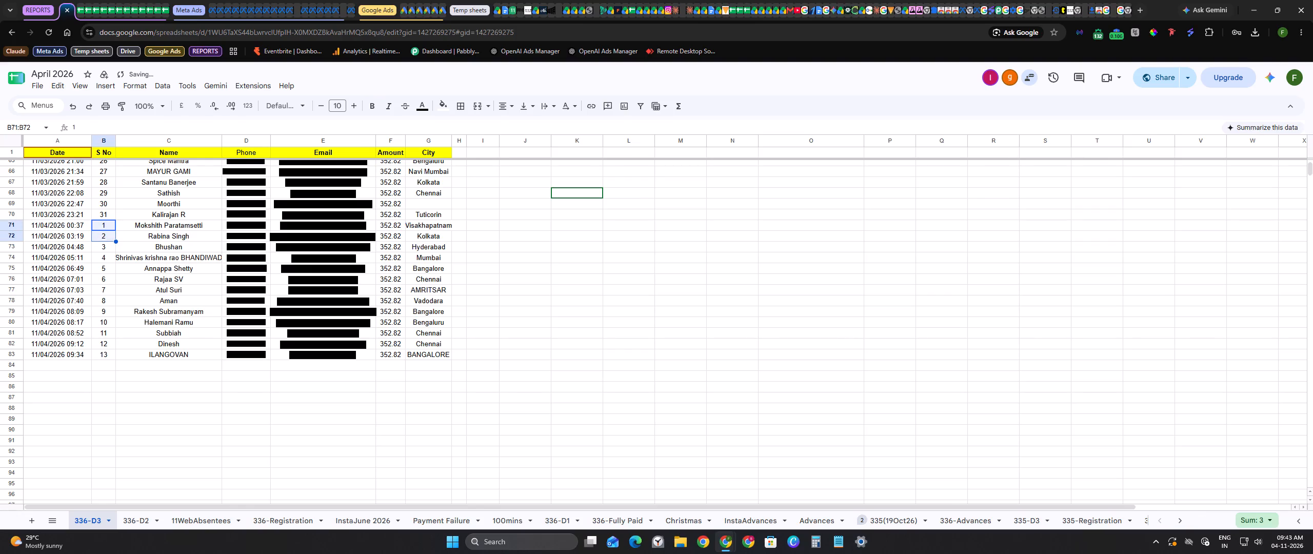
left_click(106, 213)
Enter 5 as GlobalExim's yesterday Google Tickets, checking against the Nov 3 registration count in the 336-D3 sheet.
key("alt+Tab")
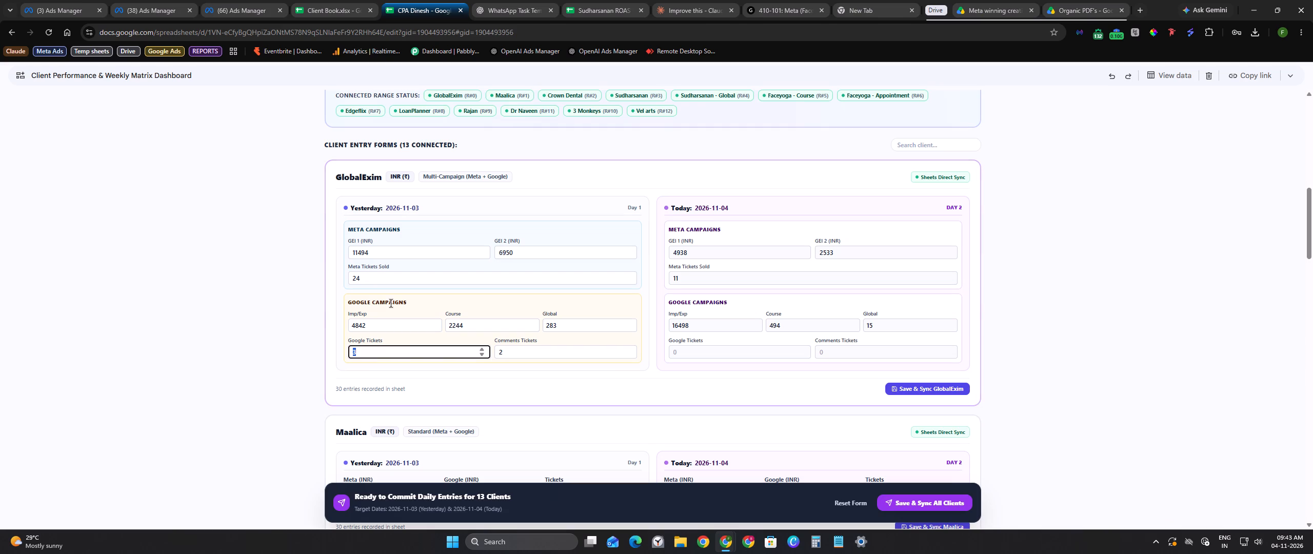
key("alt+Tab")
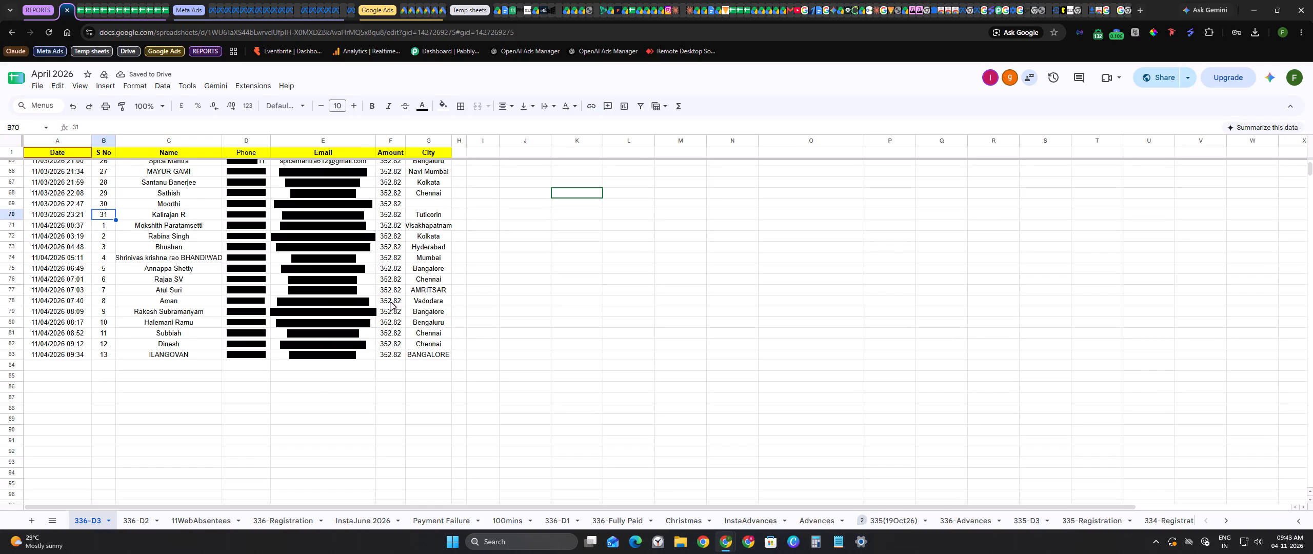
key("alt+Tab")
key("alt+Tab")
key("alt+Tab")
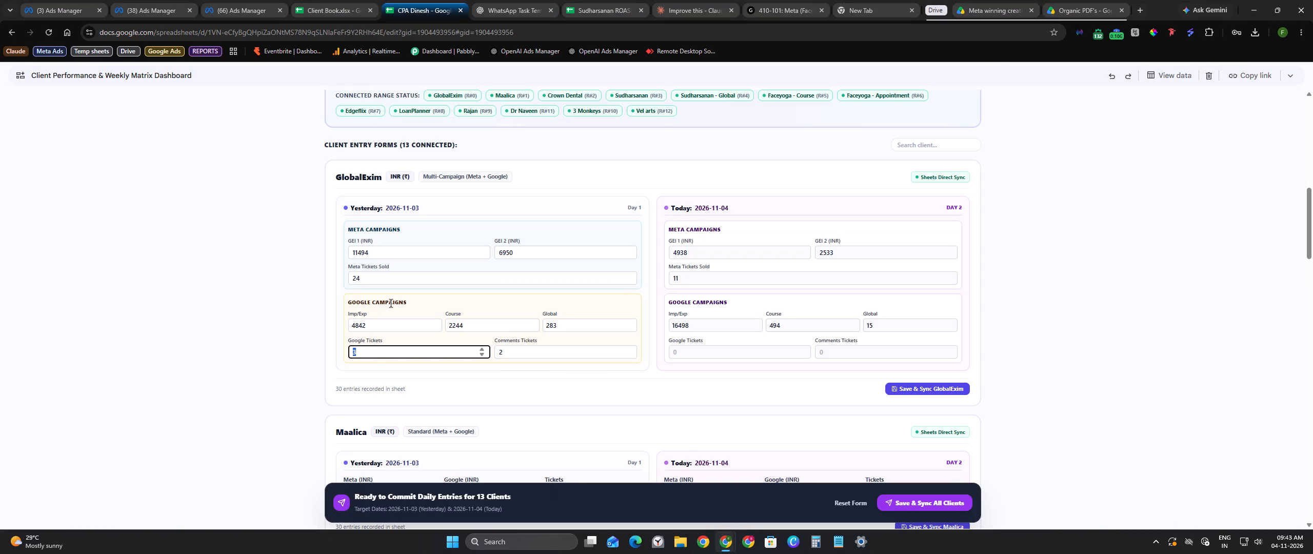
key("alt+Tab")
key("alt+Tab")
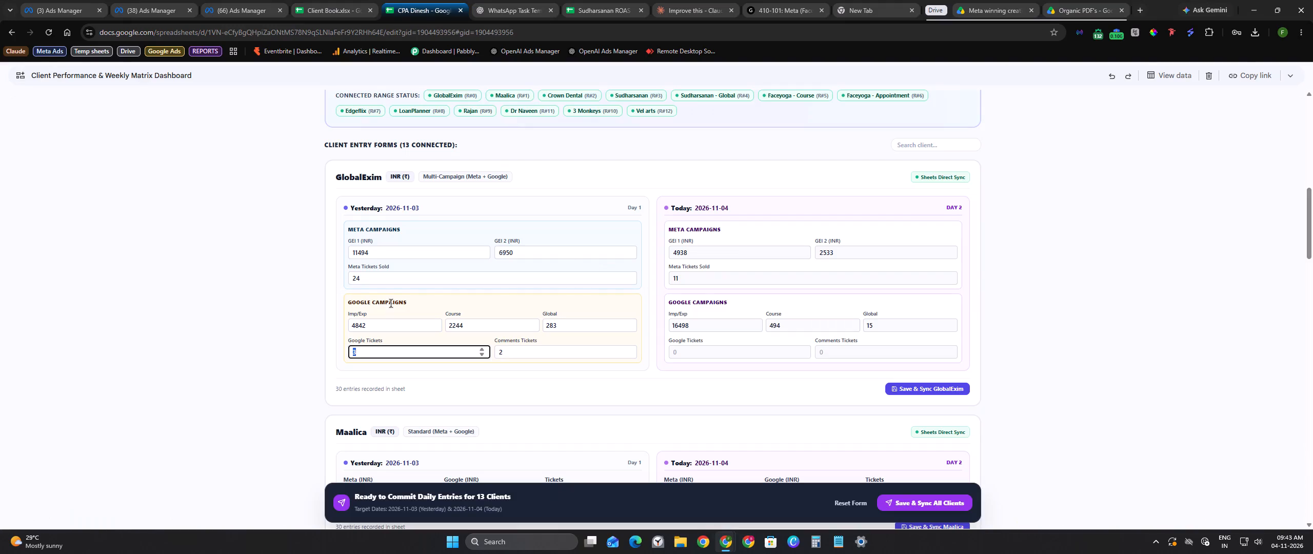
key("5")
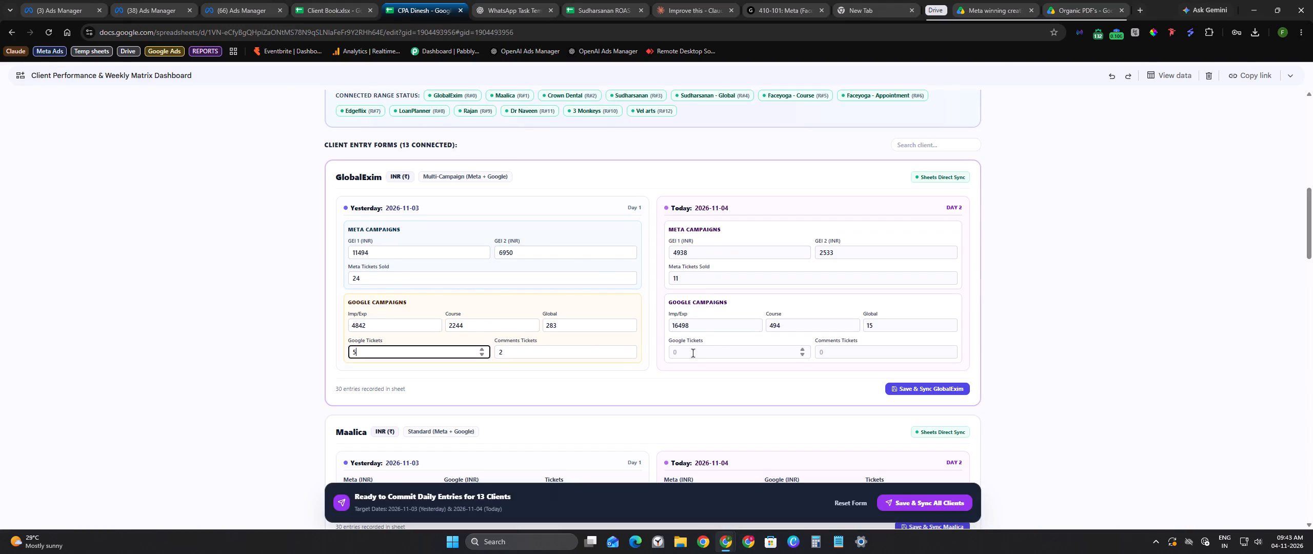
Enter 2 as GlobalExim's today Google Tickets and save and sync GlobalExim's entries.
left_click(693, 353)
key("alt+Tab")
key("alt+Tab")
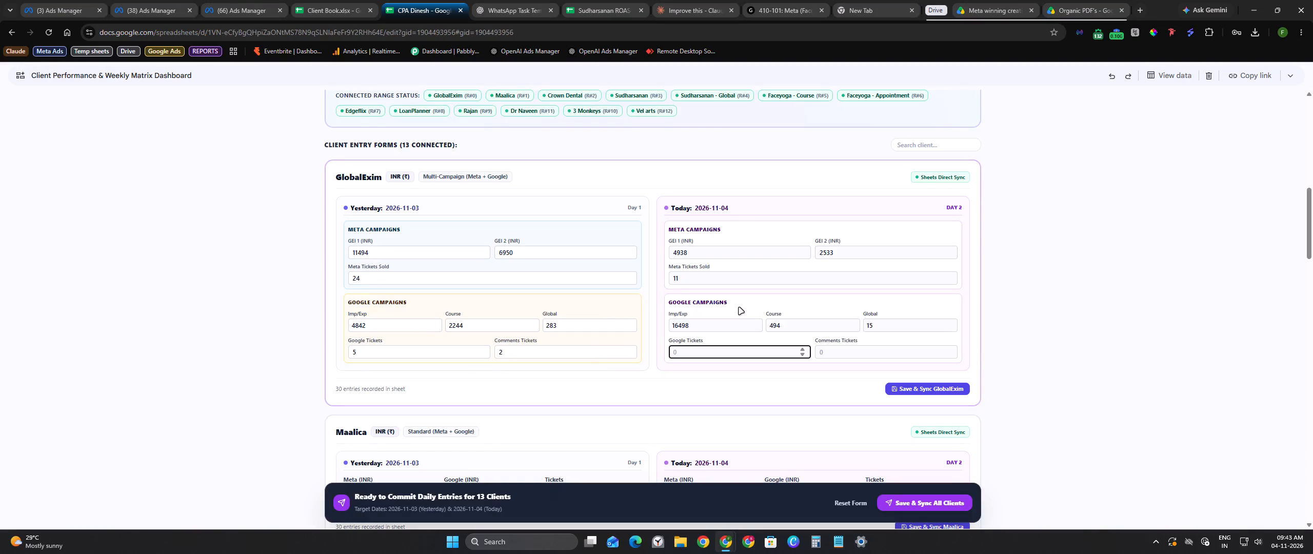
key("2")
left_click(940, 390)
Review GlobalExim's weekly daily boxes and weekly report for 02-Nov to 04-Nov, and return to the batch entry view.
scroll(920, 339, "up", 6)
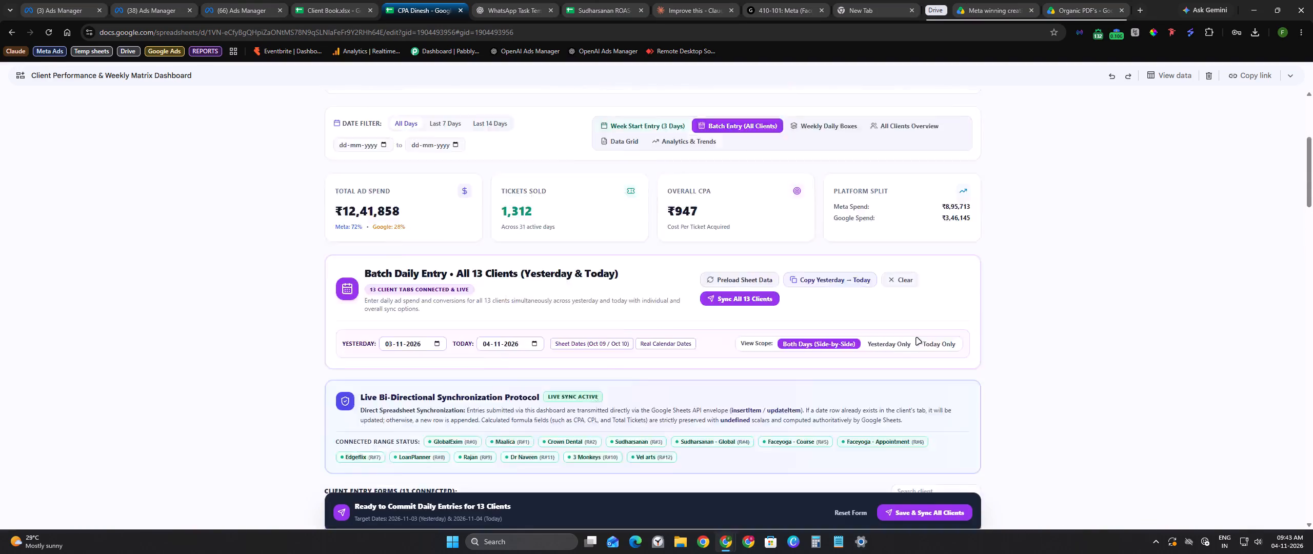
scroll(917, 338, "up", 6)
left_click(819, 365)
scroll(820, 366, "down", 7)
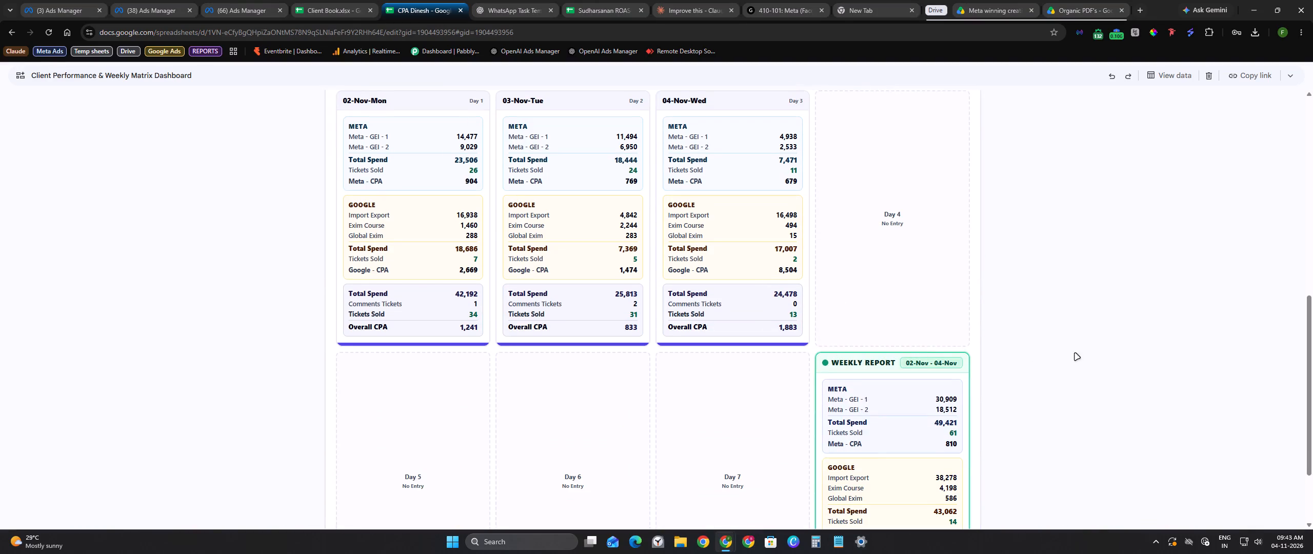
key("alt+Tab")
key("alt+Tab")
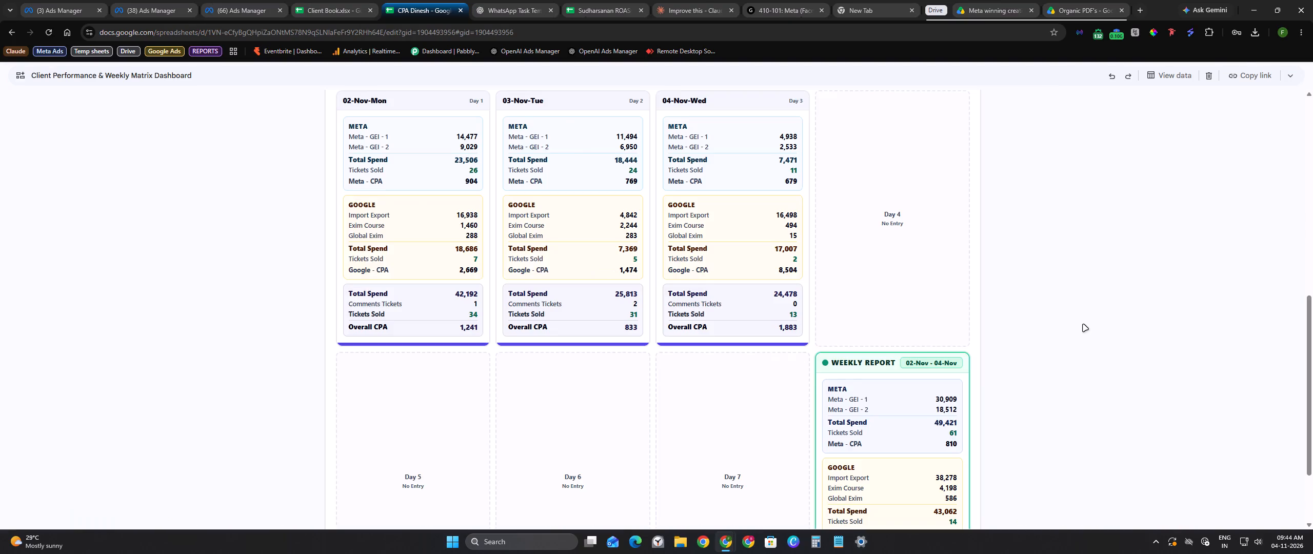
scroll(1083, 325, "down", 2, "ctrl")
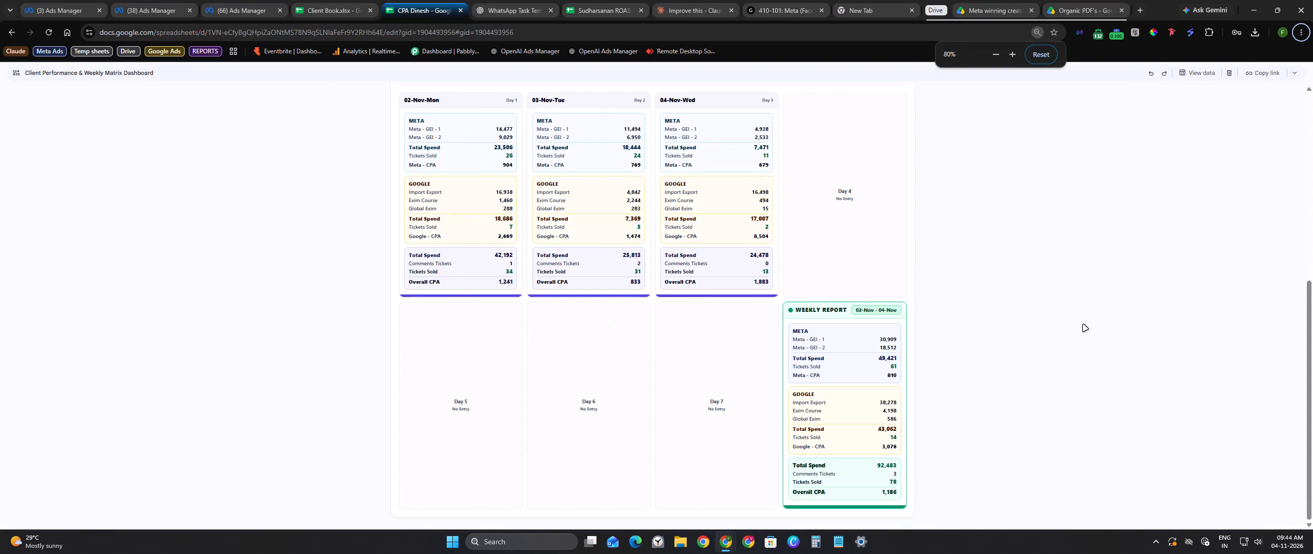
scroll(1083, 325, "up", 2, "ctrl")
left_click(1064, 325)
scroll(1064, 325, "up", 3)
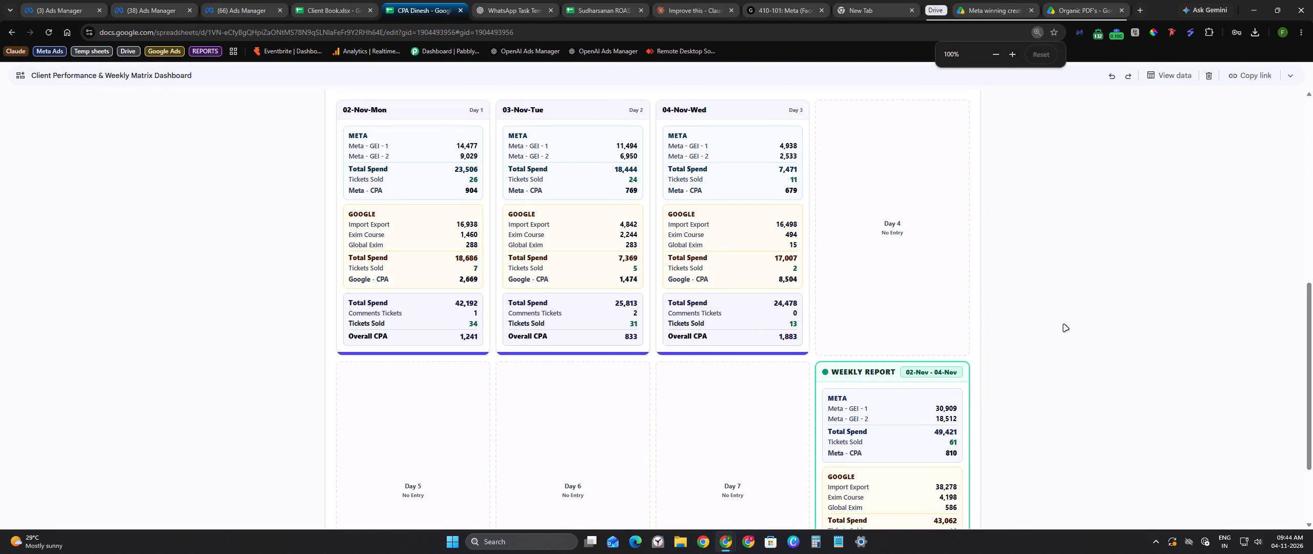
scroll(1064, 325, "up", 2)
left_click(719, 238)
Enter 33676 as Maalica's yesterday Meta spend, using the Arjun Testing ad account's total amount spent for 3 Nov.
key("alt+Tab")
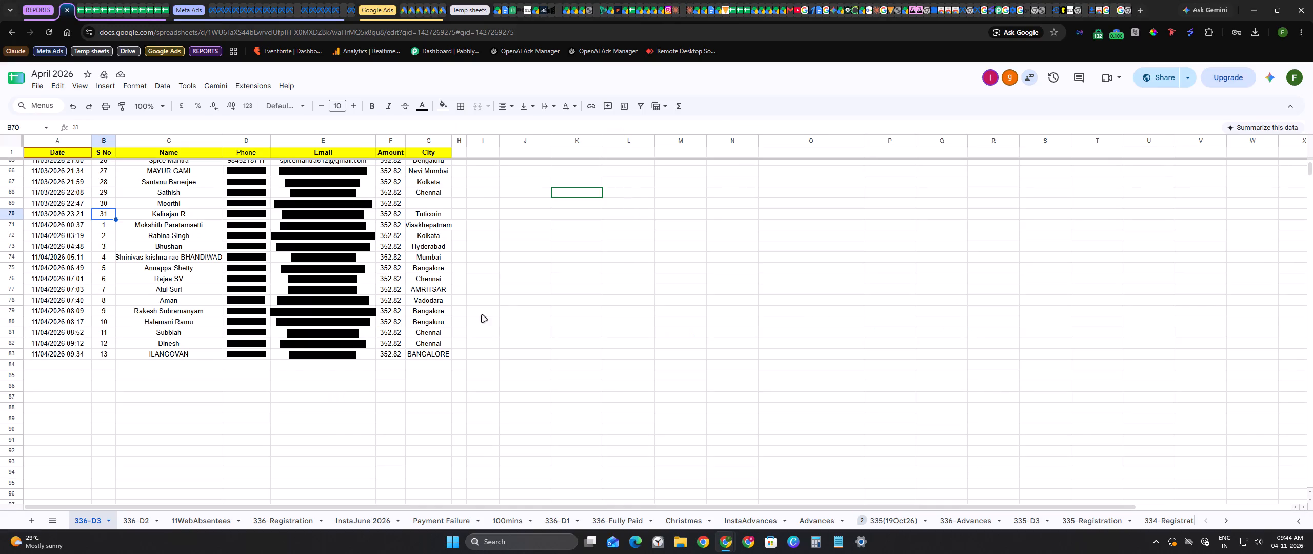
left_click(230, 13)
key("alt+Tab")
scroll(600, 358, "down", 3)
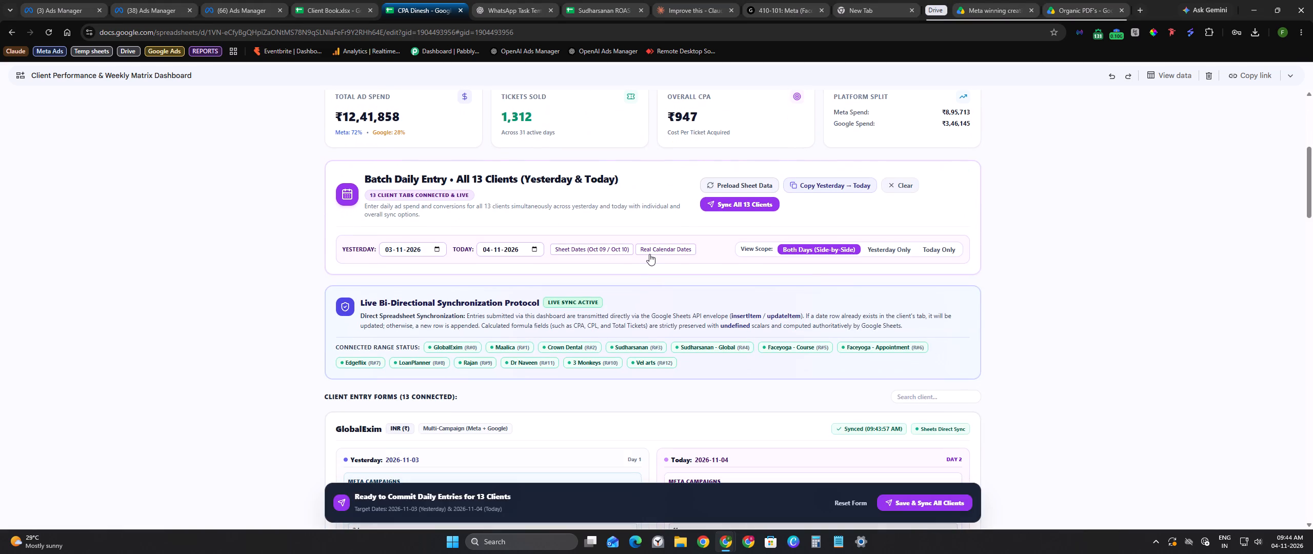
left_click(649, 254)
scroll(652, 281, "down", 5)
scroll(813, 228, "down", 2)
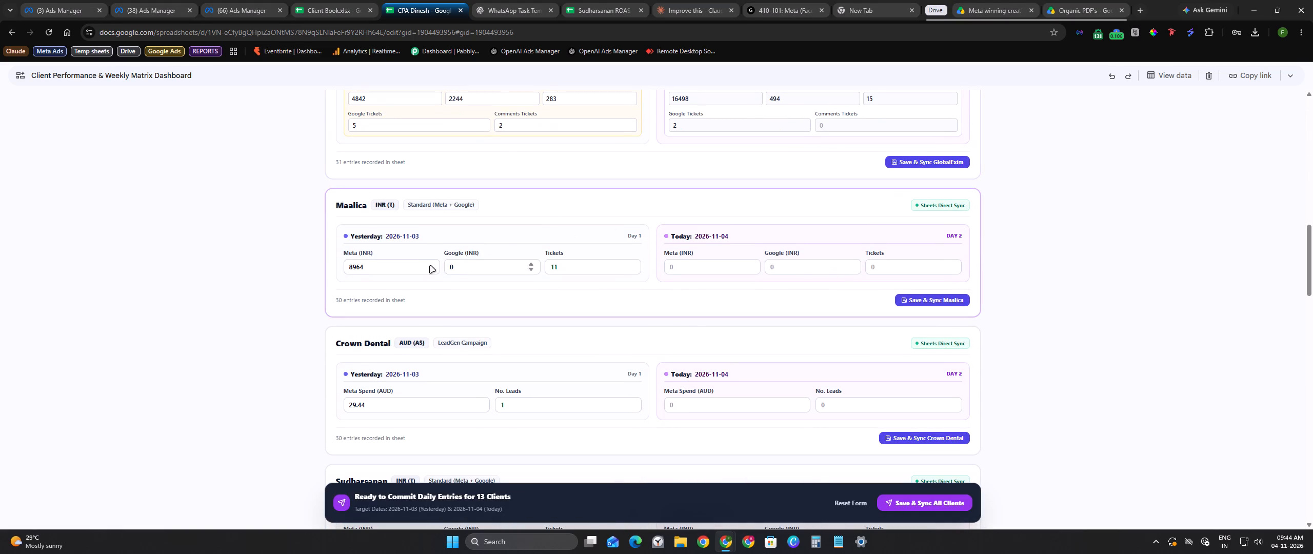
left_click_drag(410, 268, 87, 279)
scroll(651, 137, "up", 4)
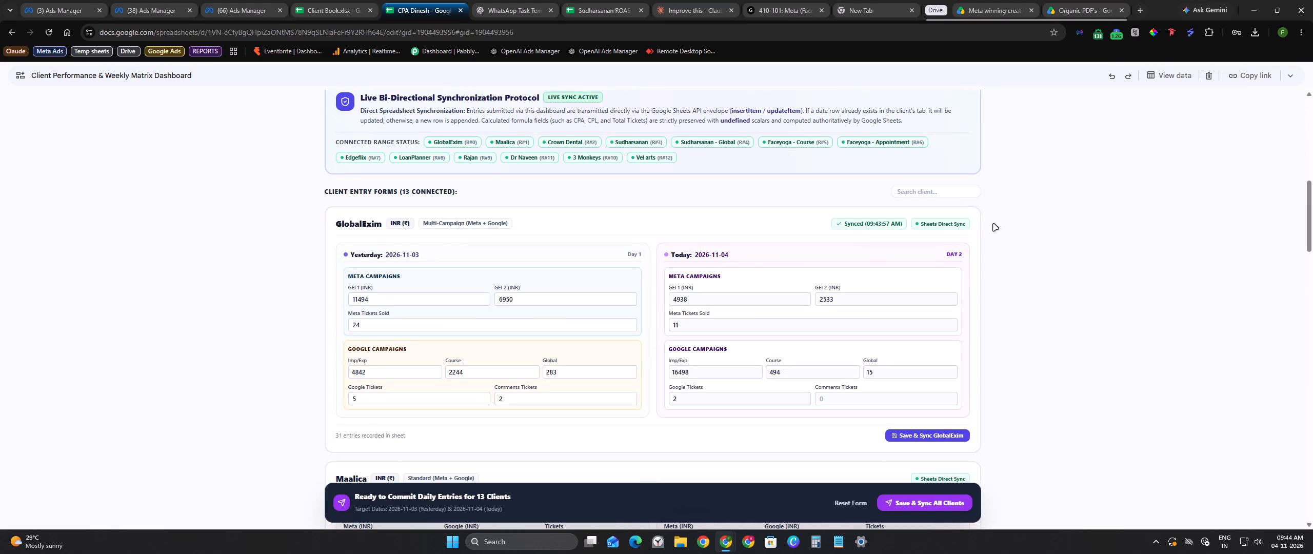
scroll(871, 292, "down", 4)
key("alt+Tab")
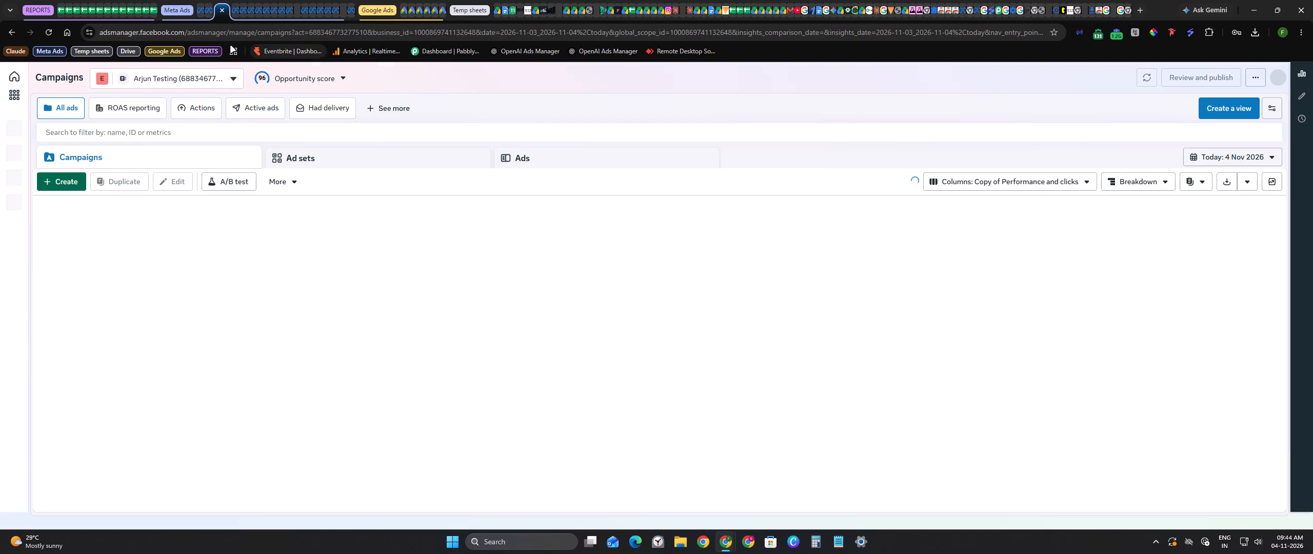
left_click(1203, 159)
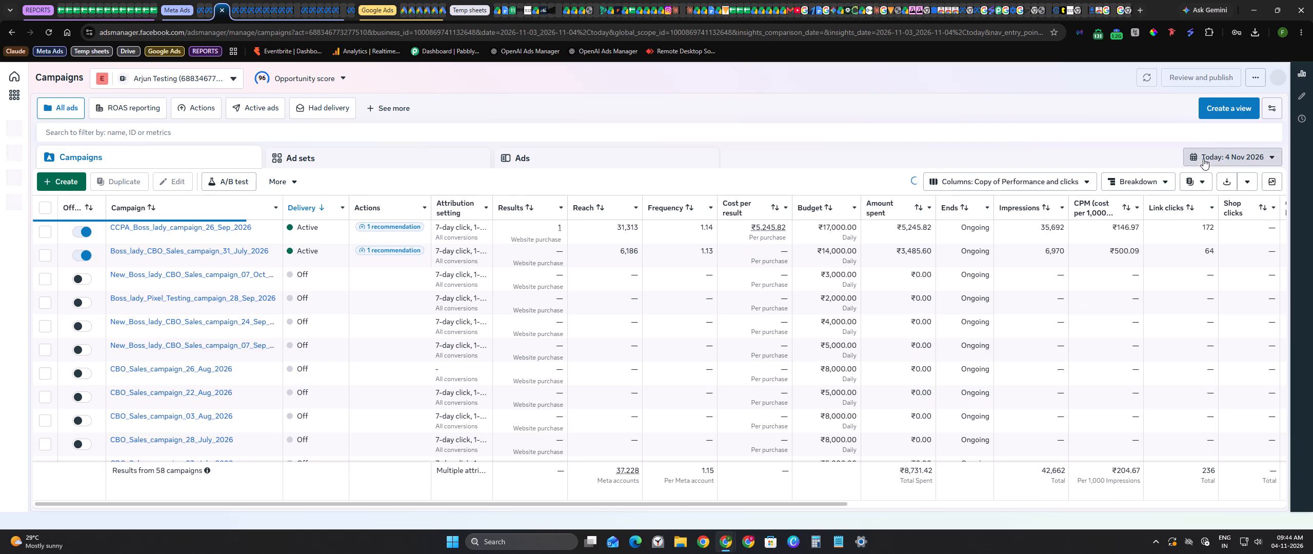
left_click(952, 225)
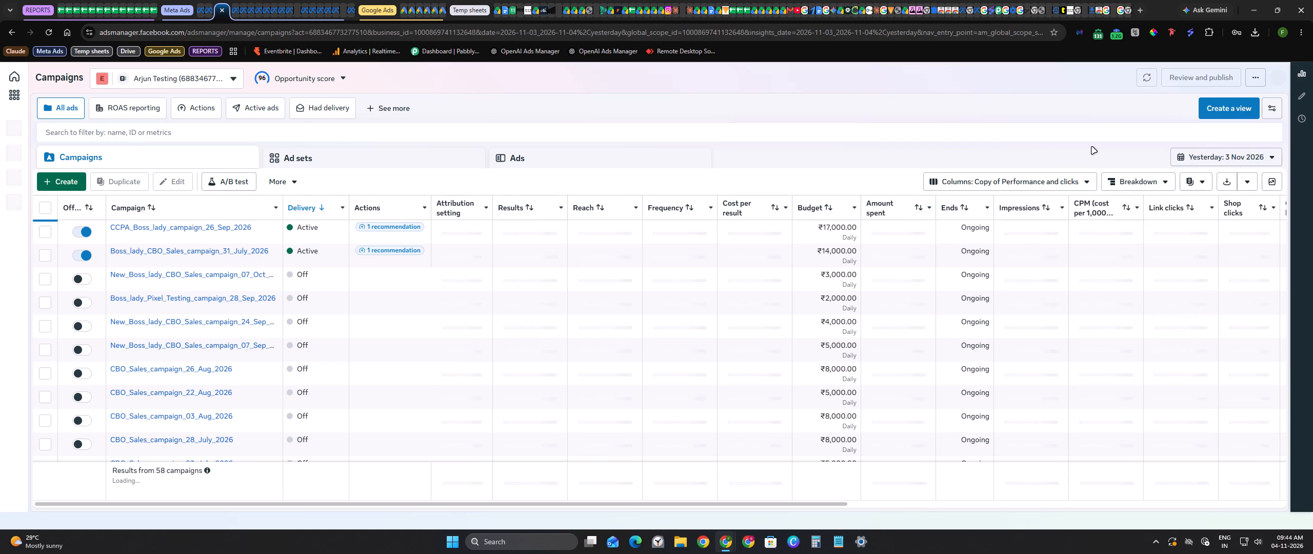
key("alt+Tab")
type("33676")
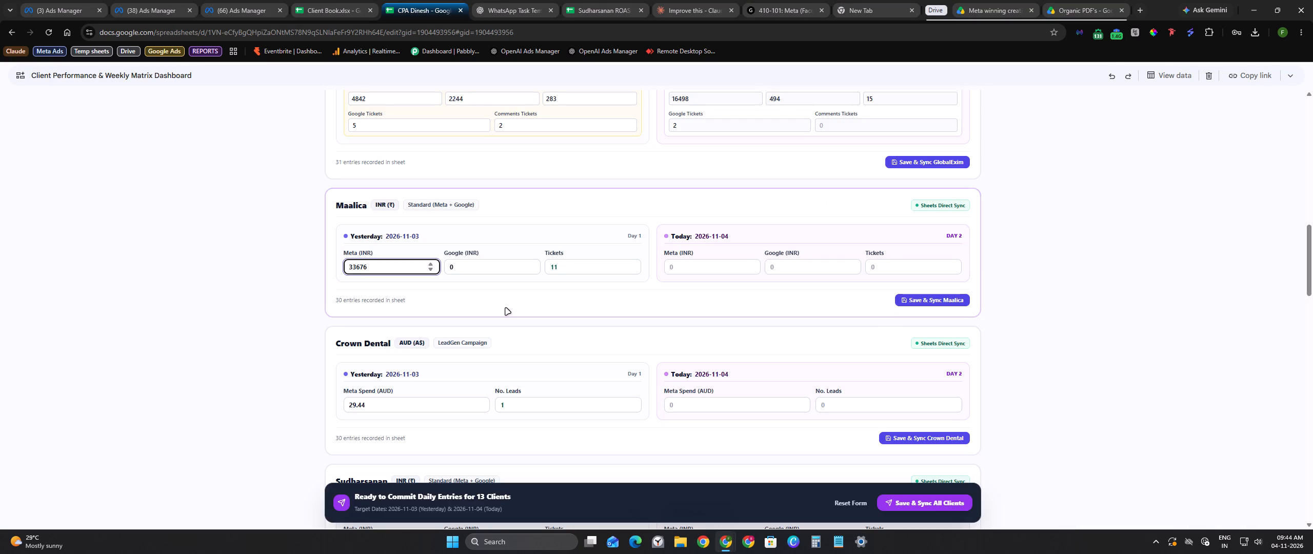
Enter 8731 as Maalica's today Meta spend, using the Arjun Testing ad account's total amount spent for 4 Nov.
key("Tab")
key("Tab")
key("Tab")
key("alt+Tab")
left_click(1253, 151)
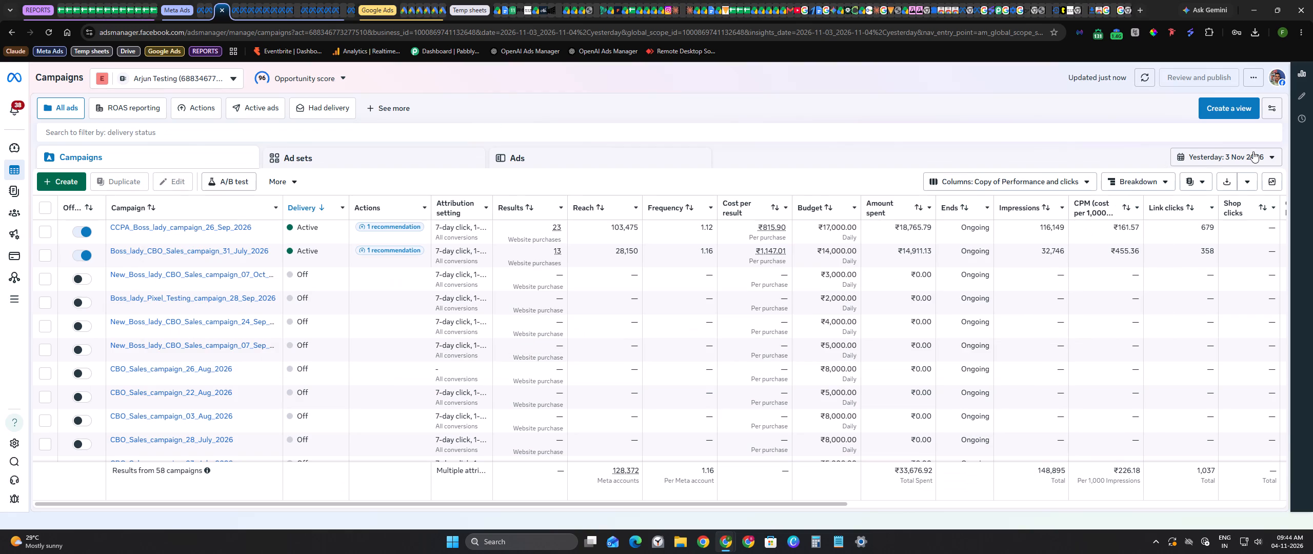
left_click(945, 199)
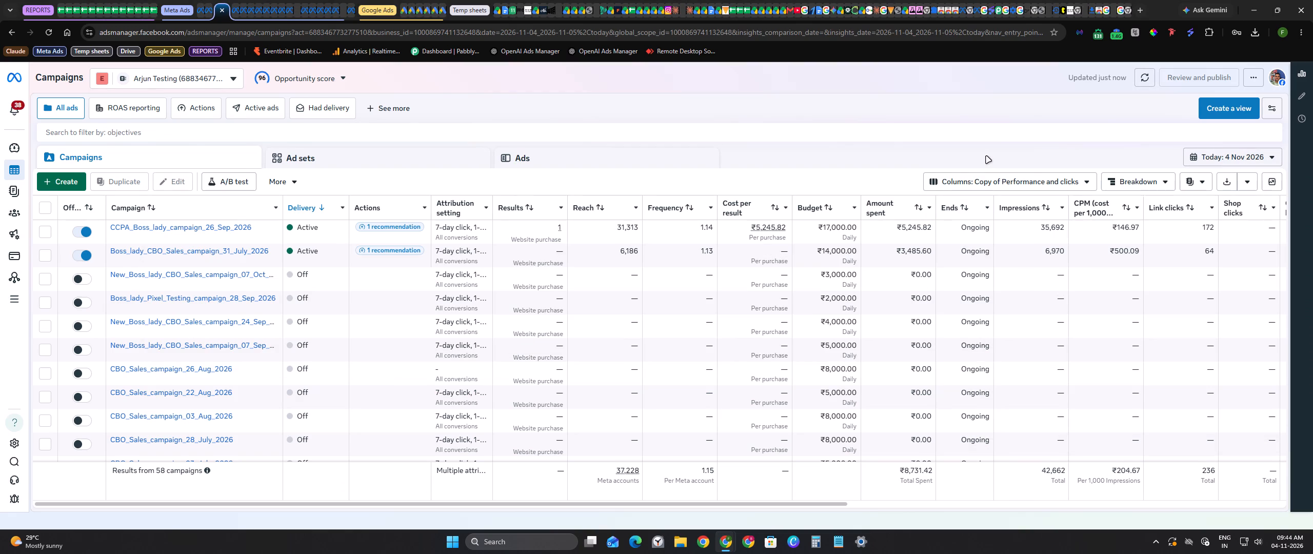
key("alt+Tab")
type("8731")
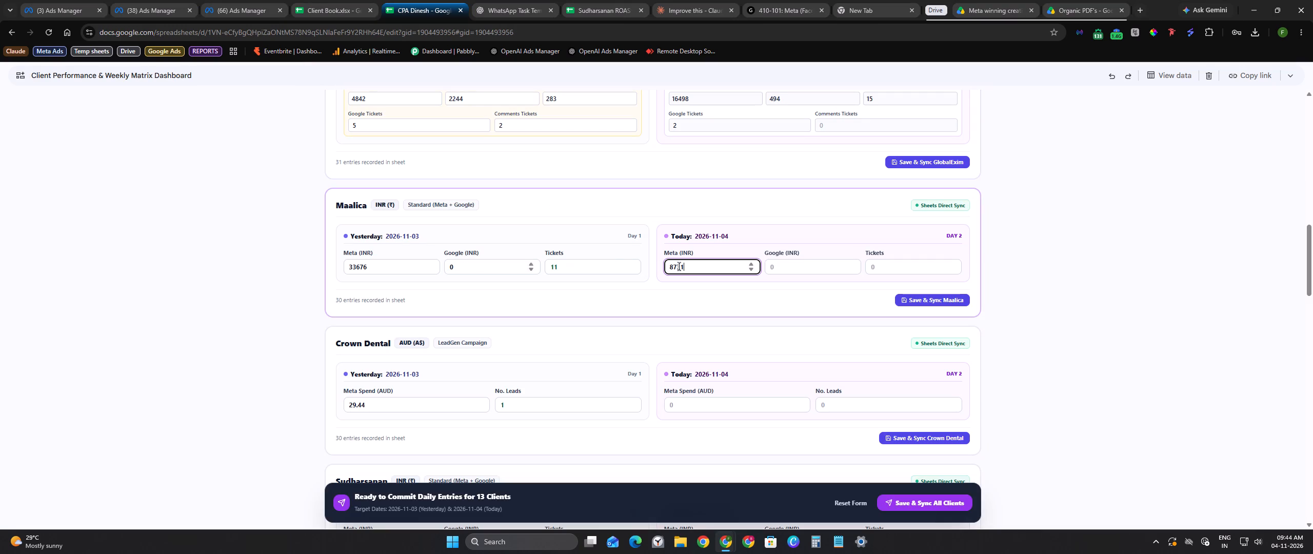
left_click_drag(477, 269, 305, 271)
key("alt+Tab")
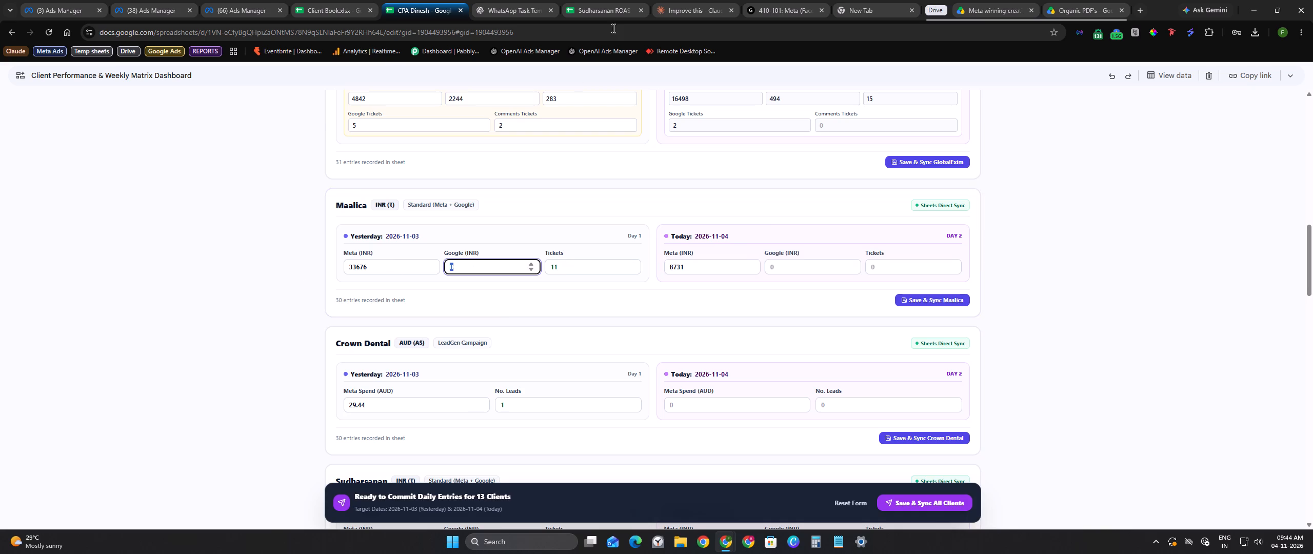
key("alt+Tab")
With Maalica's yesterday Tickets value selected for replacement, number the two 11/04/2026 registrations 1 and 2 in HCW 2026's 15-NOV-2026 sheet.
left_click_drag(590, 261, 455, 258)
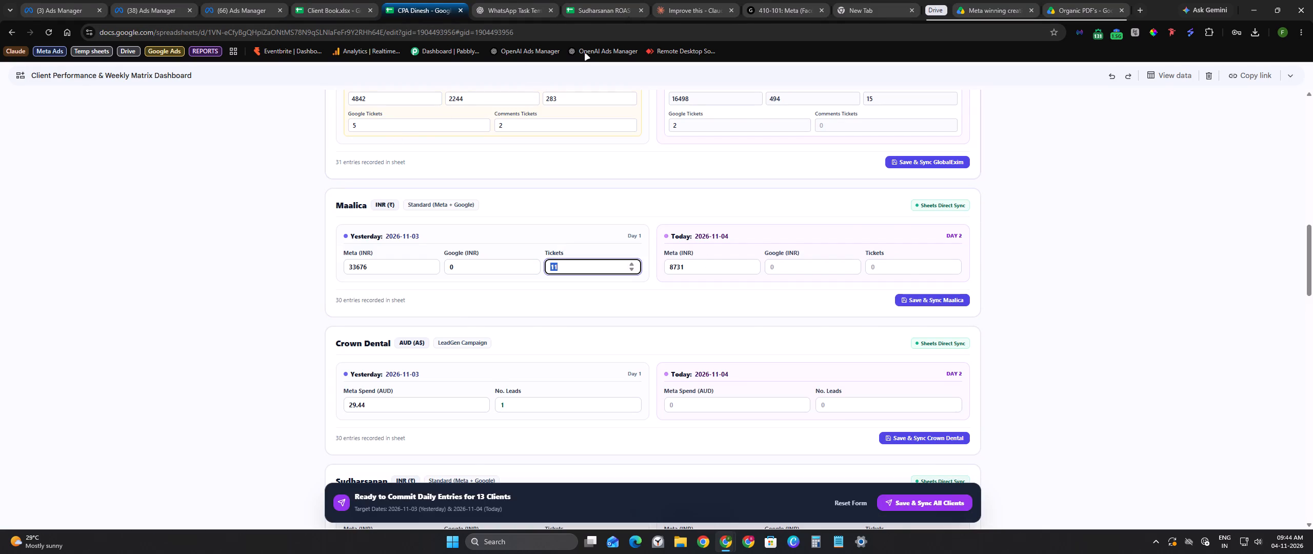
key("alt+Tab")
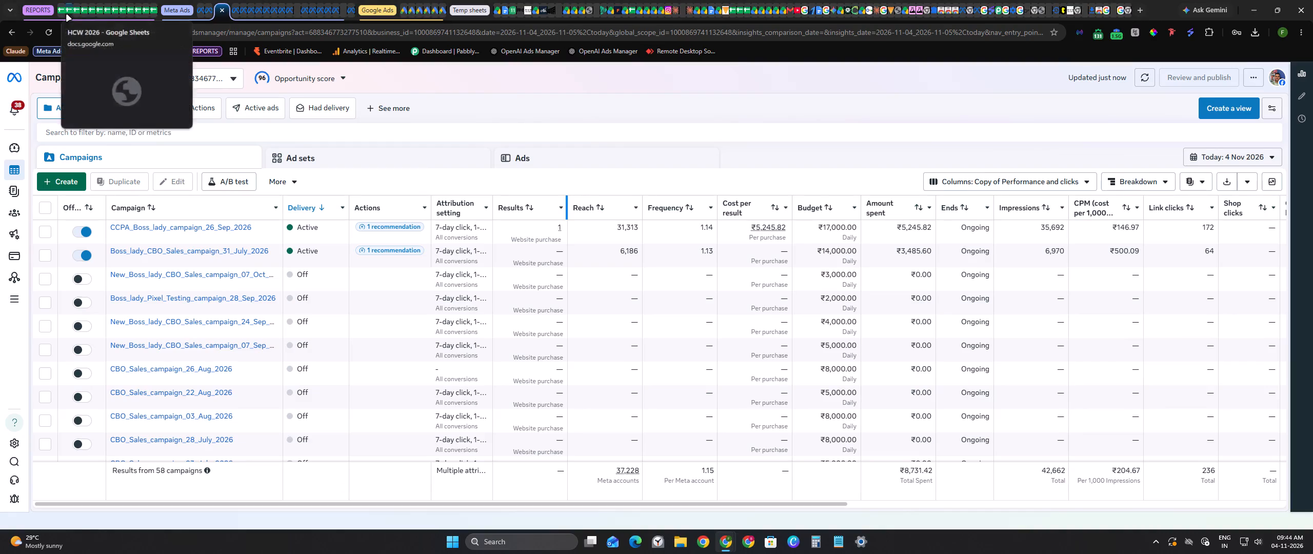
left_click(67, 15)
scroll(152, 315, "down", 15)
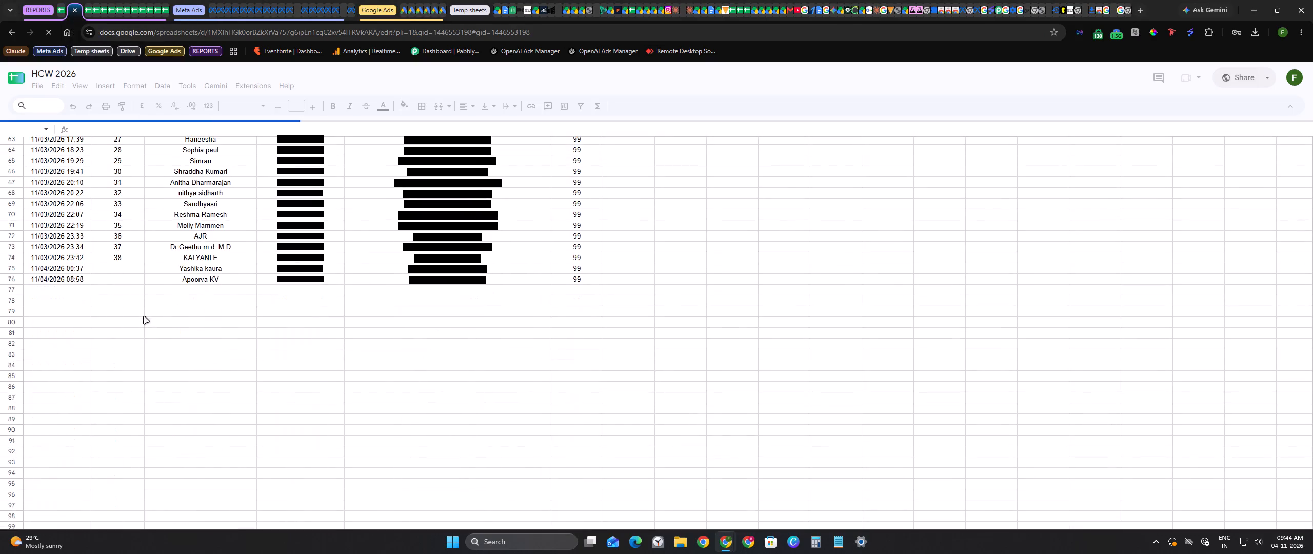
scroll(144, 317, "down", 2)
scroll(144, 317, "up", 2)
scroll(120, 332, "down", 6)
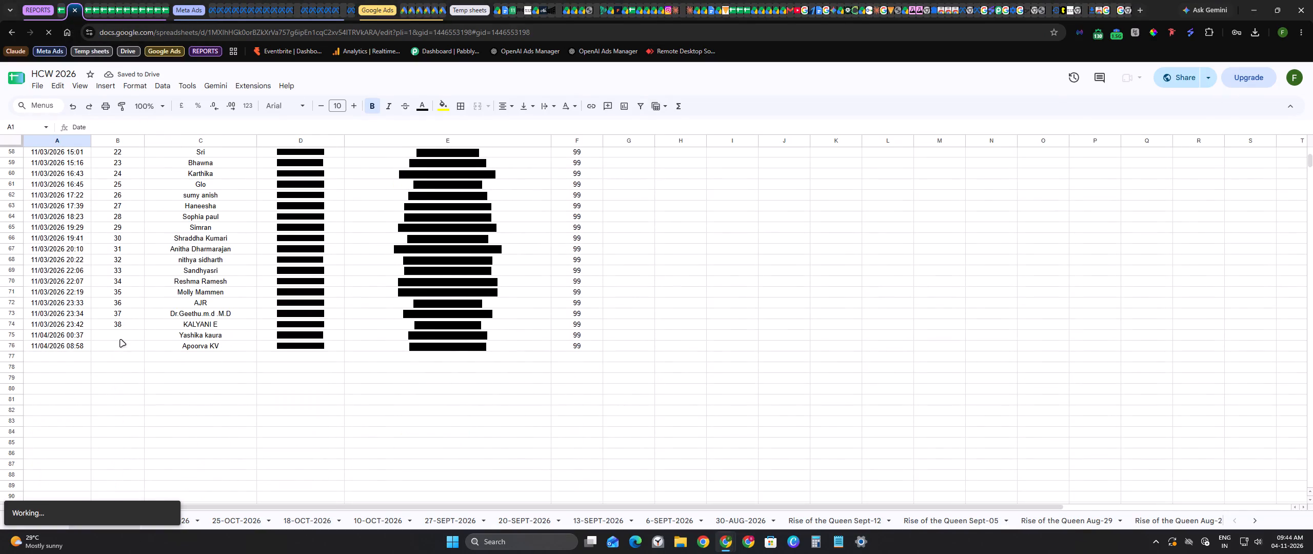
left_click(122, 332)
key("1")
key("Return")
key("2")
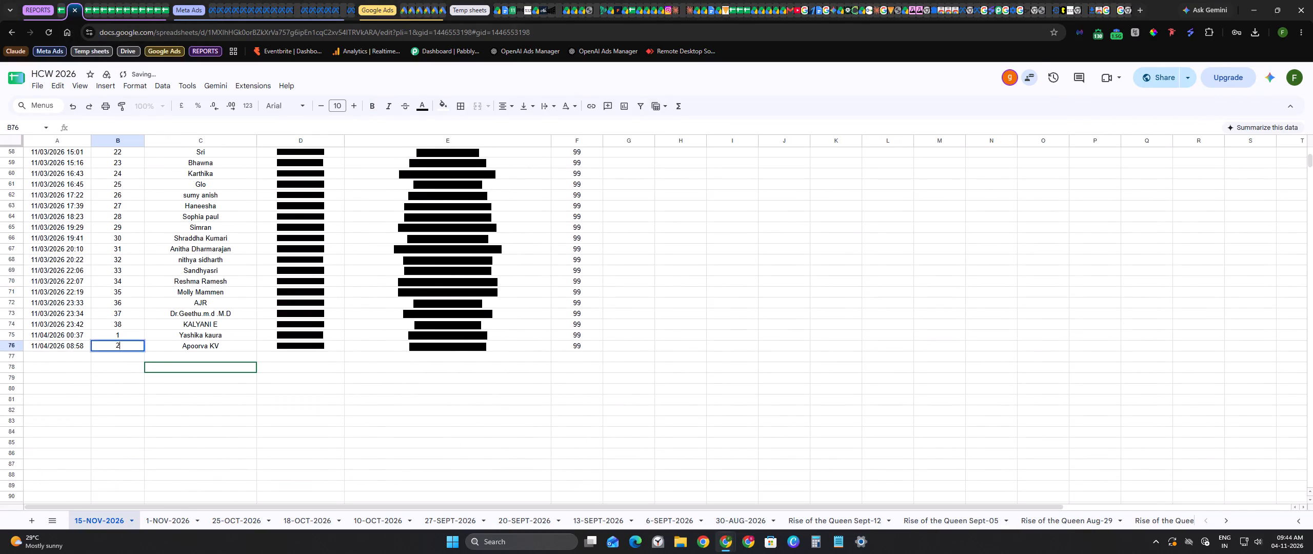
key("Return")
left_click(134, 330)
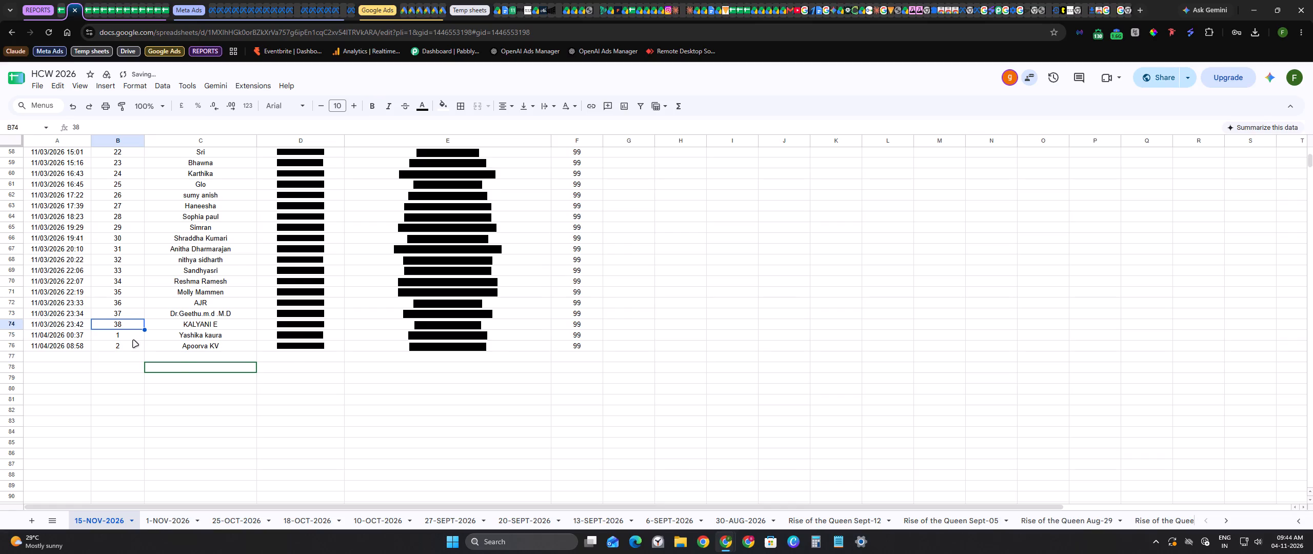
Enter Maalica's Tickets as 38 for yesterday and 2 for today, and save and sync Maalica's entries.
key("alt+Tab")
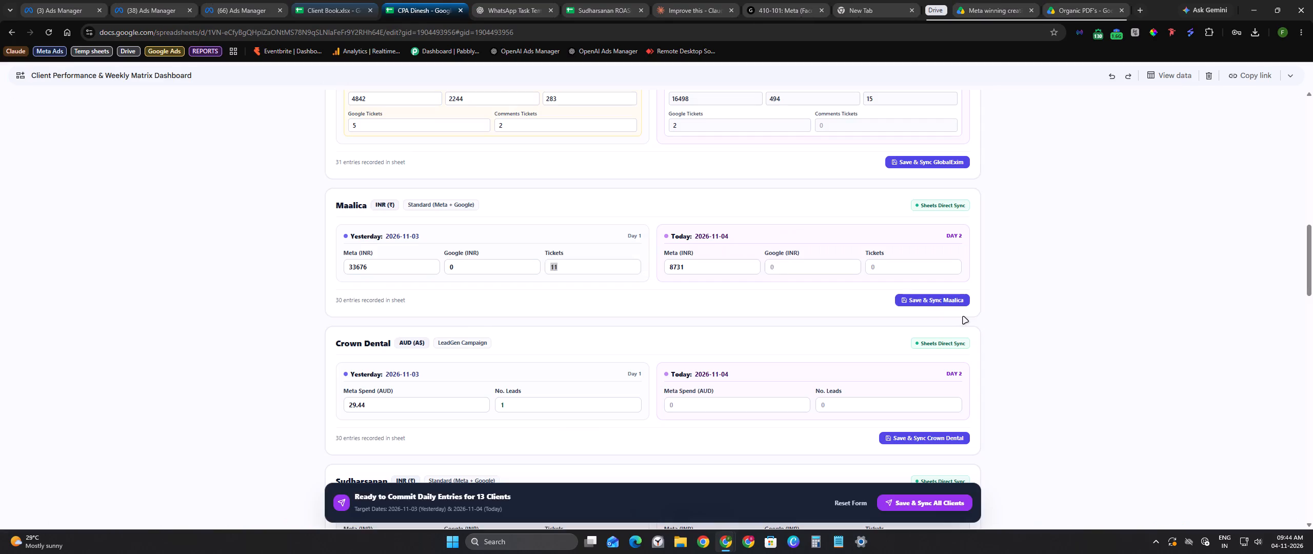
type("38")
key("Tab")
key("Tab")
key("Tab")
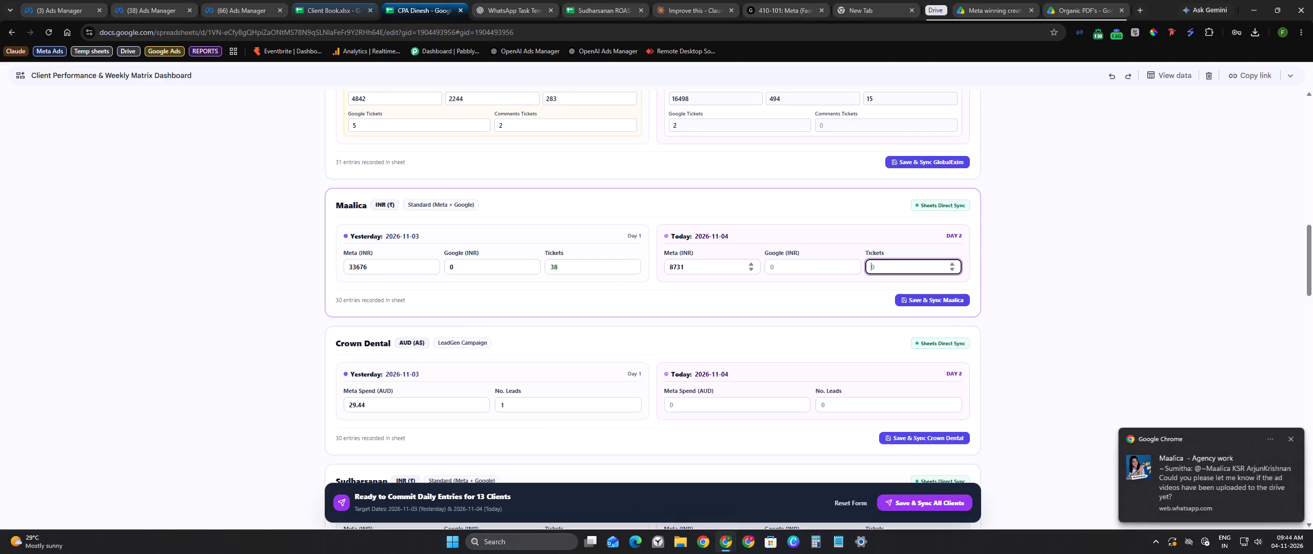
key("2")
left_click(945, 298)
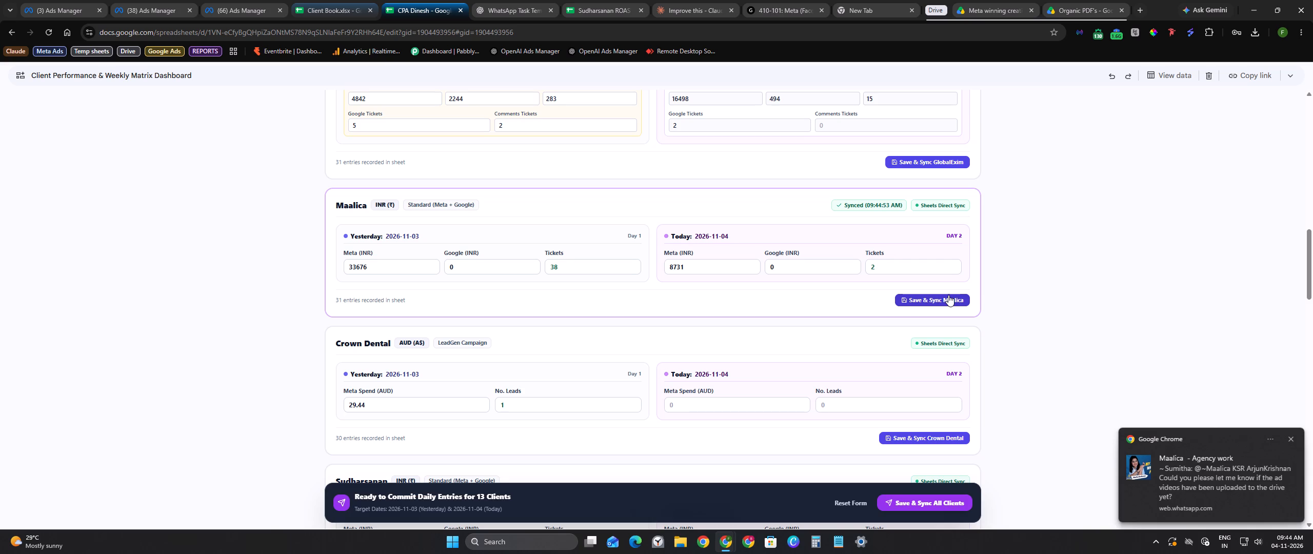
Enter 69.83 as Crown Dental's yesterday Meta spend, using the Crown Holistic (FG) ad account's total amount spent for 3 Nov.
scroll(809, 293, "down", 1)
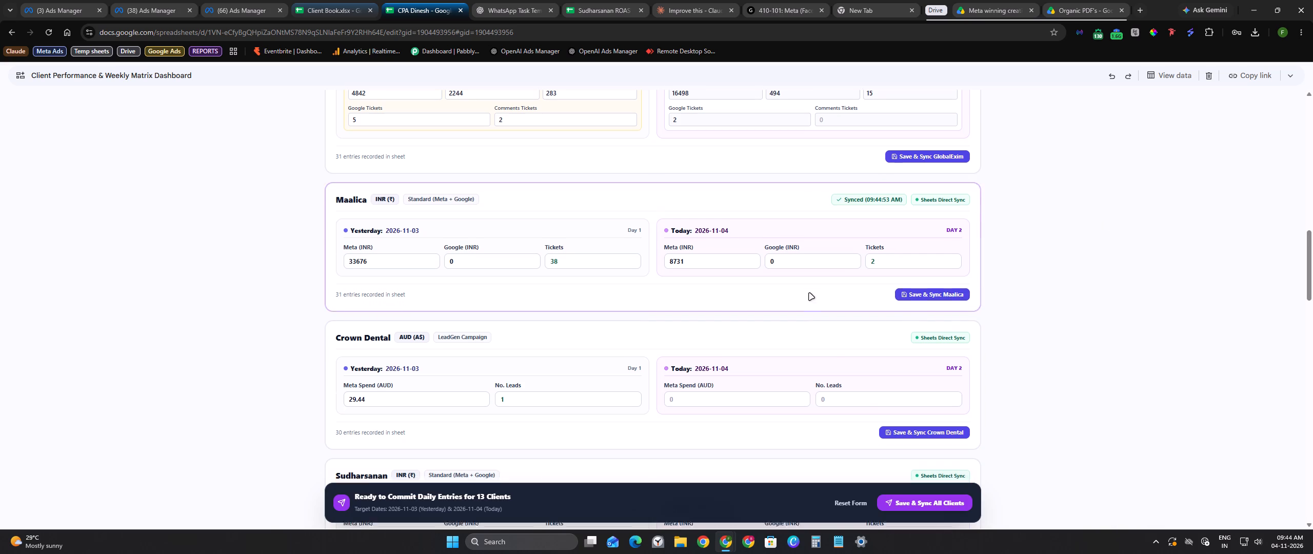
left_click_drag(401, 332, 245, 331)
key("alt+Tab")
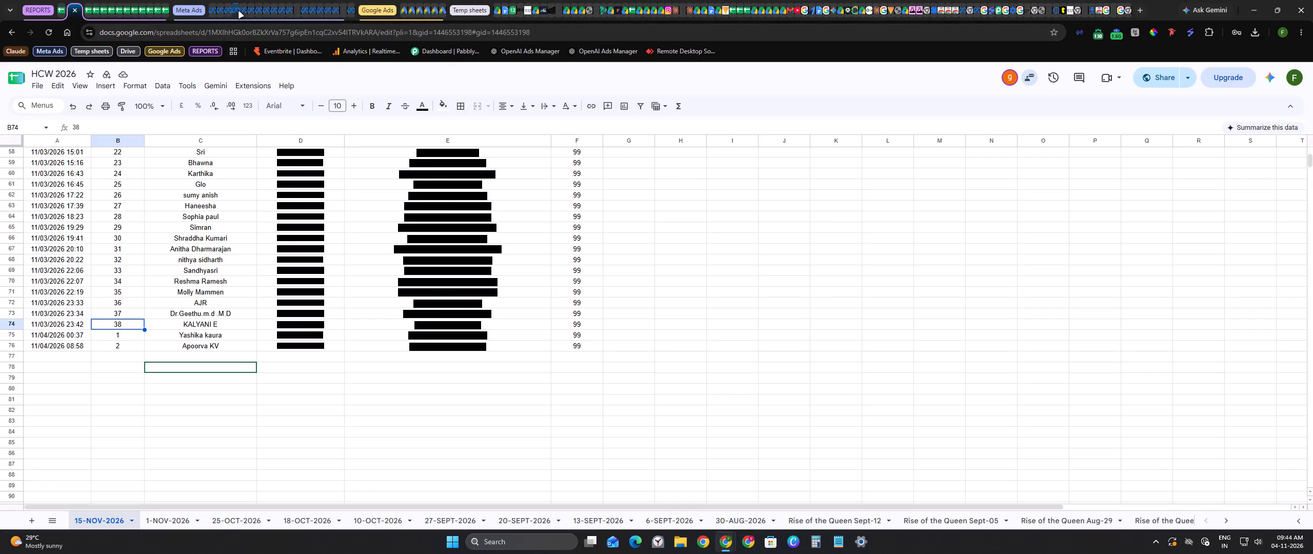
left_click(240, 12)
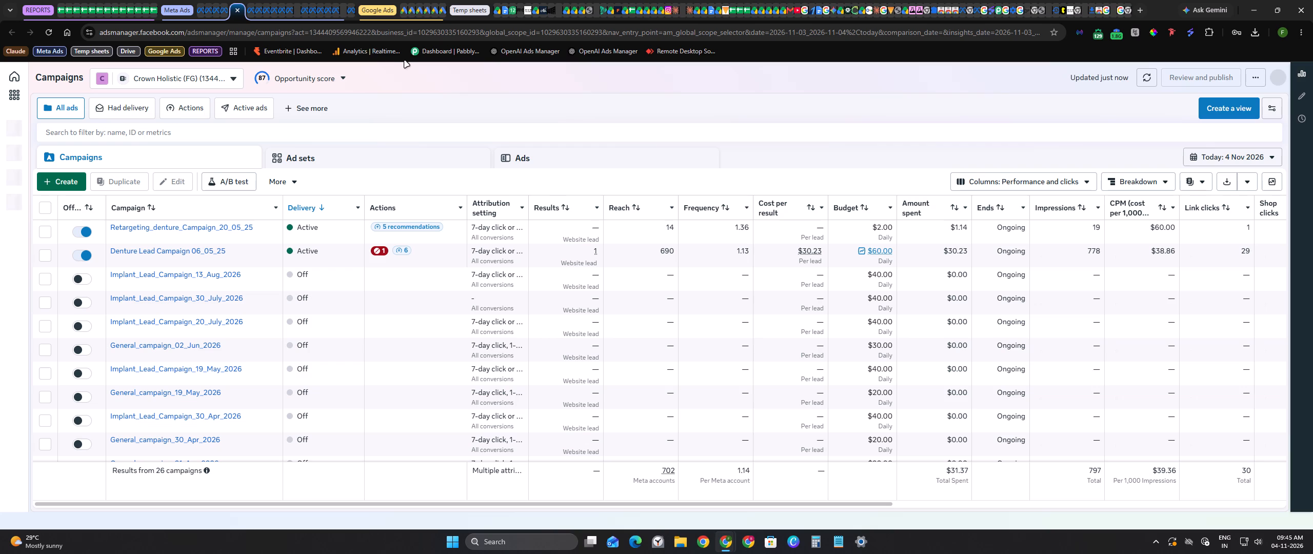
left_click(1184, 153)
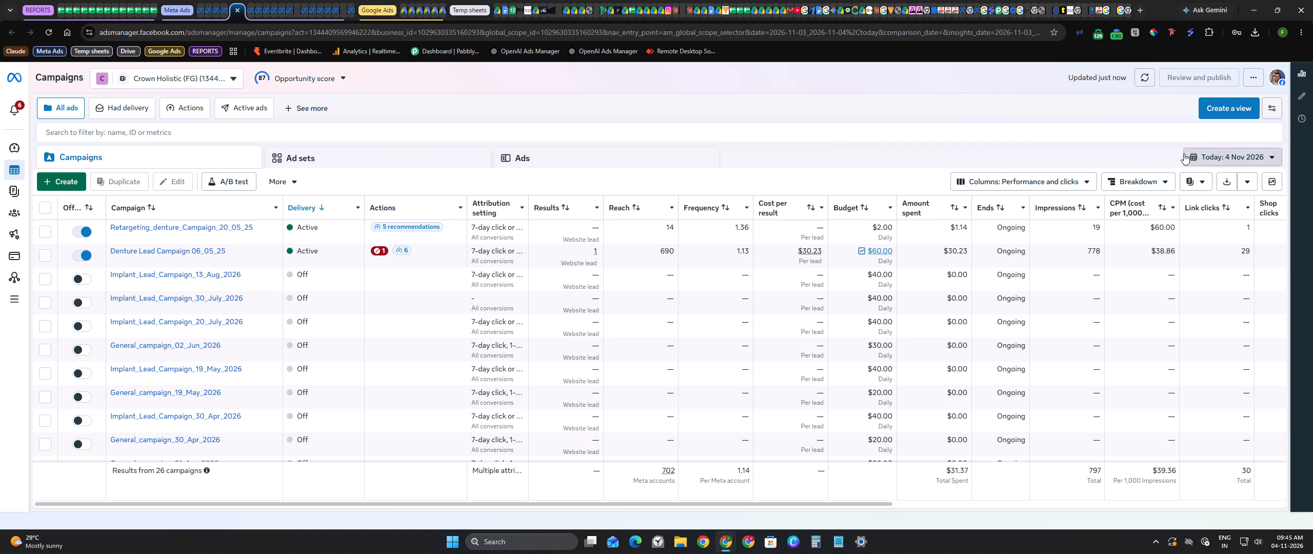
left_click(965, 217)
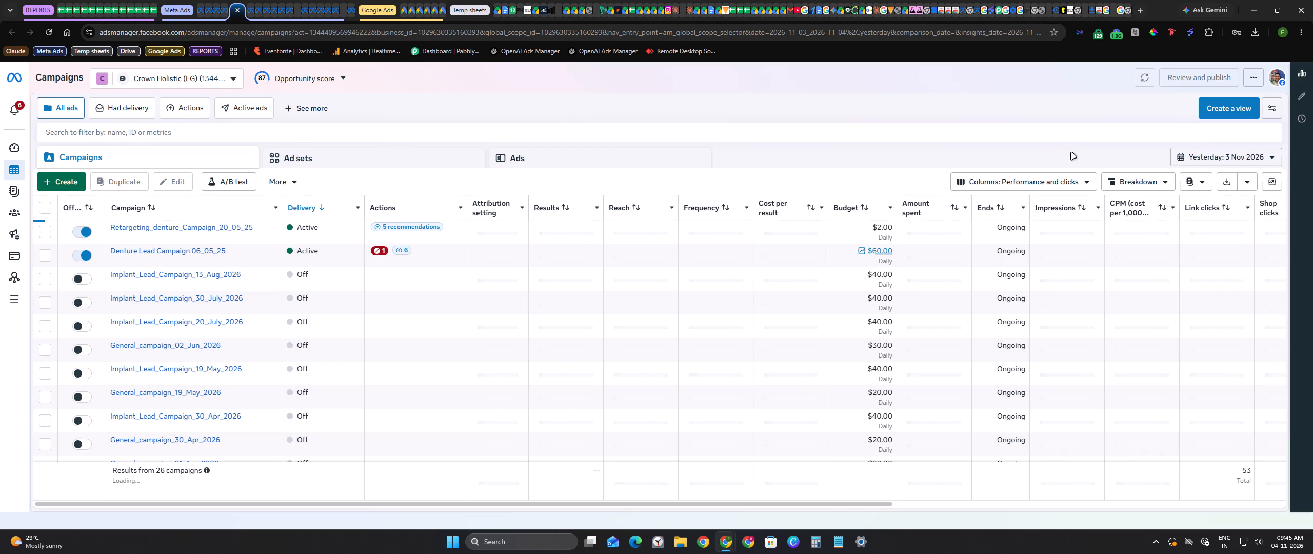
key("alt+Tab")
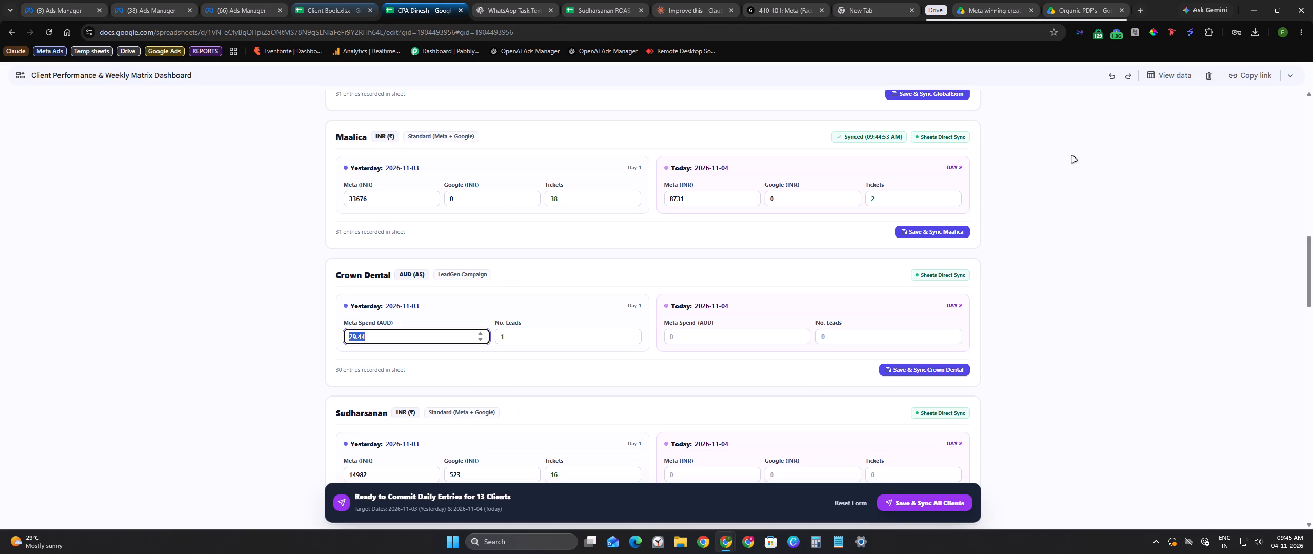
type("69.83")
key("alt+Tab")
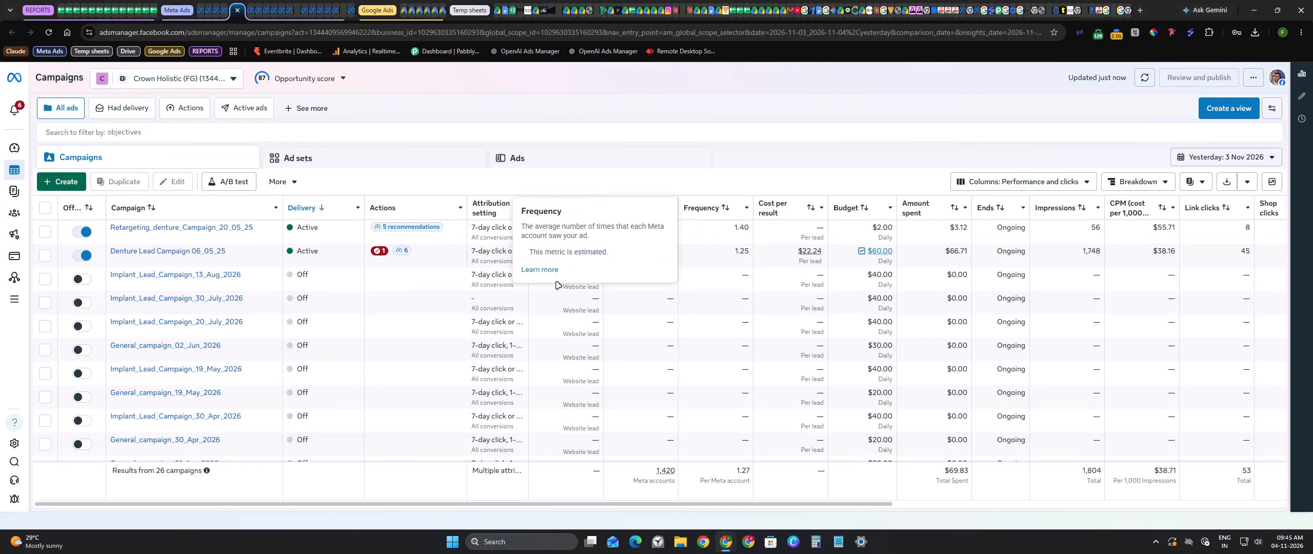
key("alt+Tab")
key("alt+Tab")
key("alt+Tab")
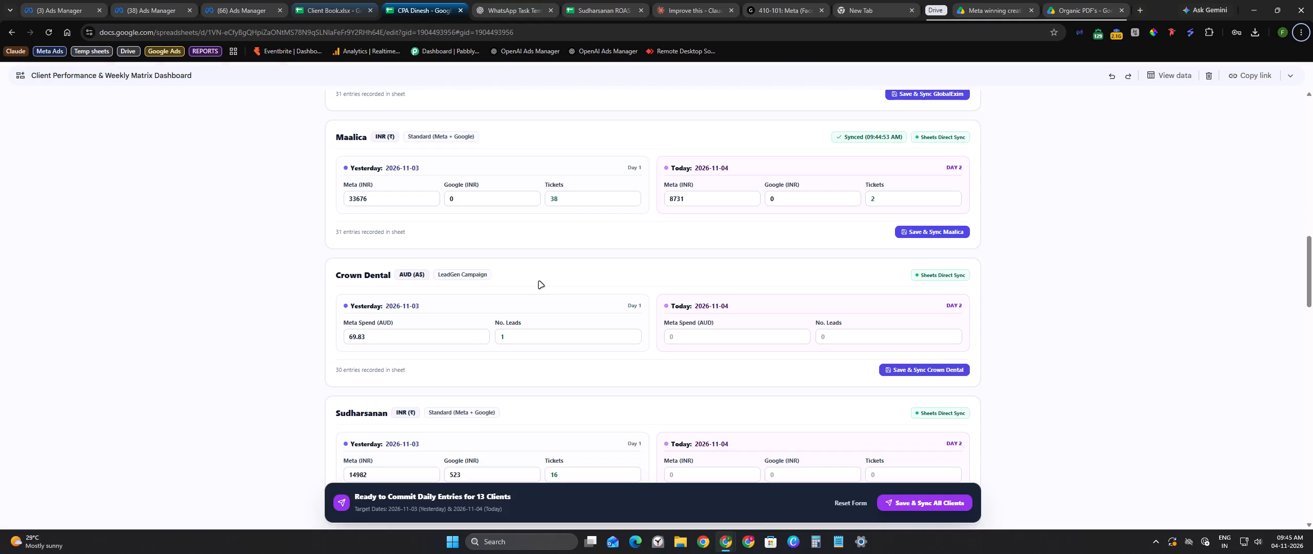
Enter 31.37 as Crown Dental's today Meta spend, using the Crown Holistic (FG) ad account's total amount spent for 4 Nov.
left_click(720, 342)
key("alt+Tab")
left_click(1204, 160)
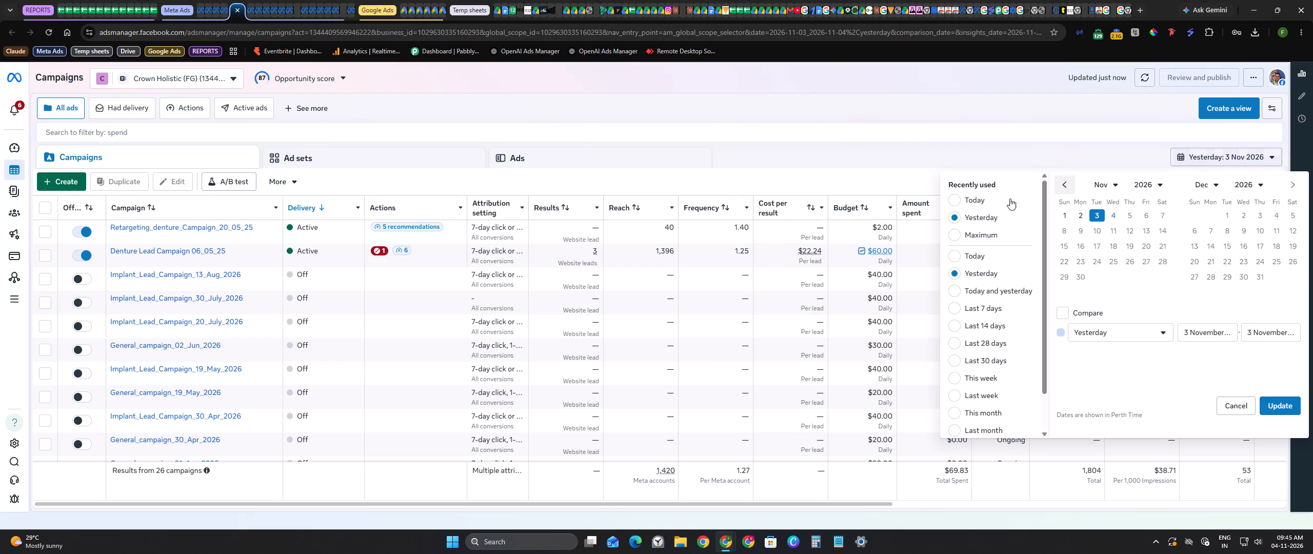
left_click(974, 199)
key("alt+Tab")
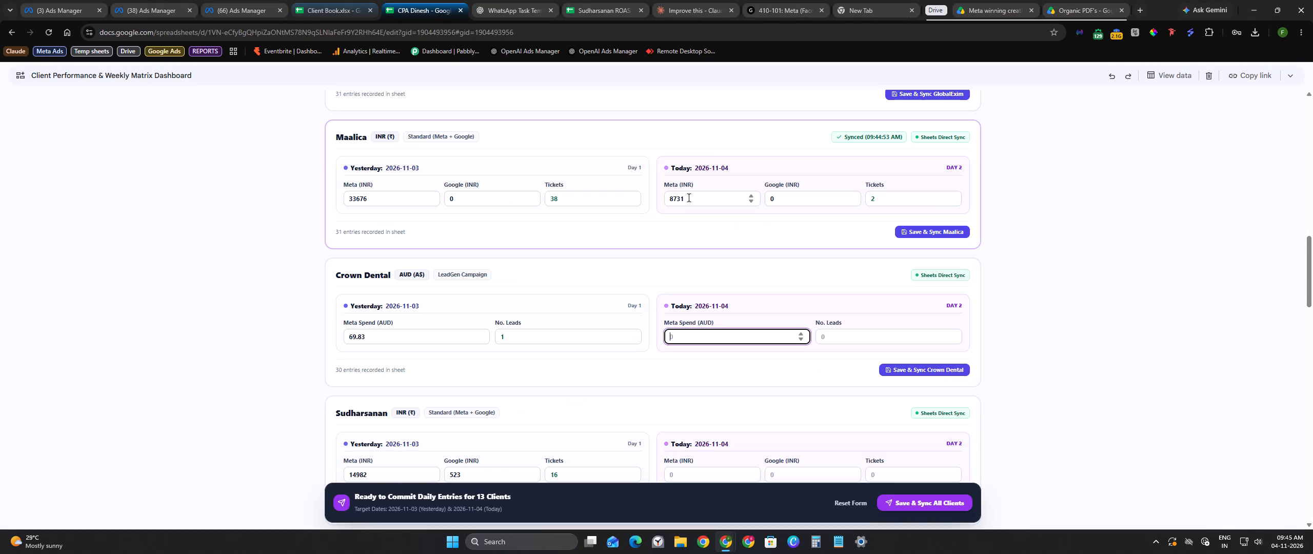
type("31.")
key("Return")
type("37")
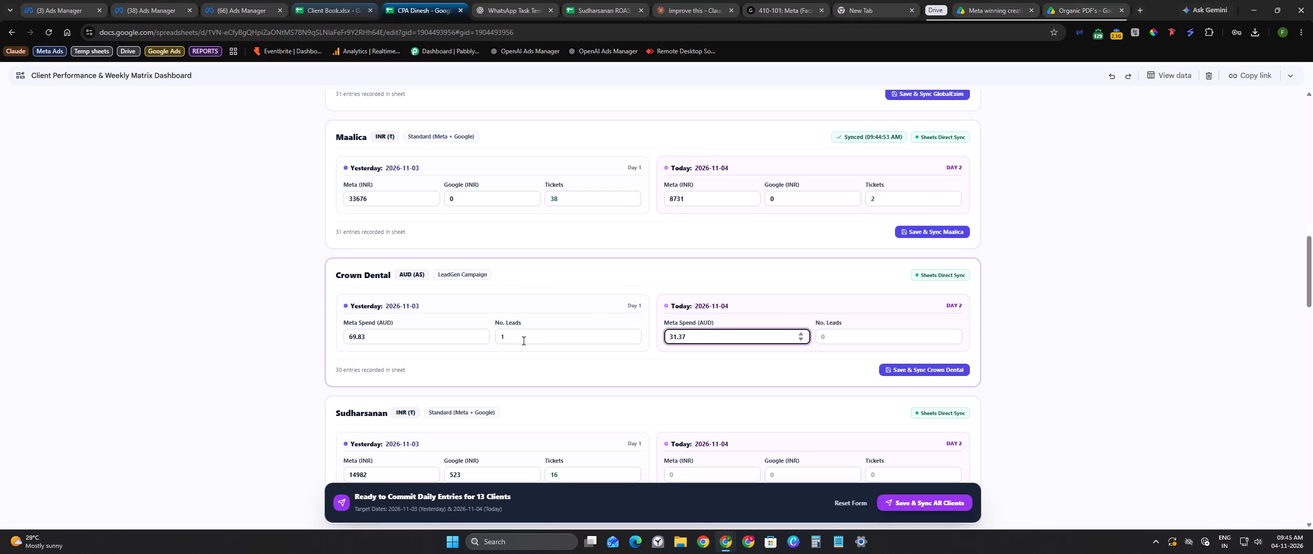
With Crown Dental's yesterday leads value selected, number the unnumbered Denture Leads rows in Crown Holistic Dental Sheet: 2 and 3 for 03/11/2026, 1 and 2 for 04/11/2026.
left_click_drag(523, 340, 358, 312)
key("alt+Tab")
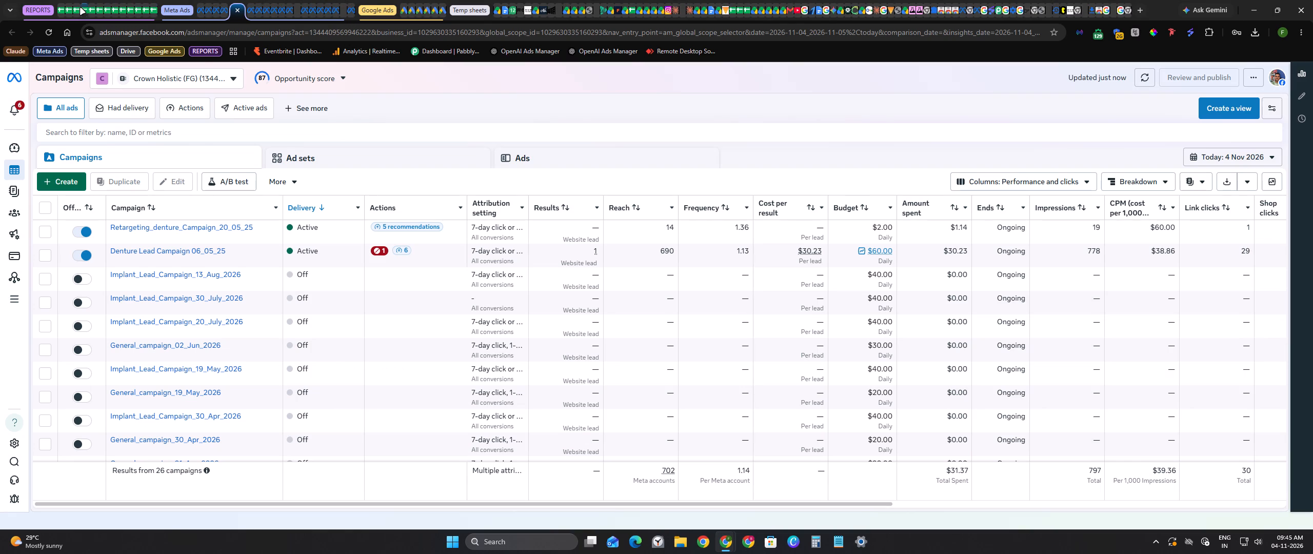
left_click(76, 8)
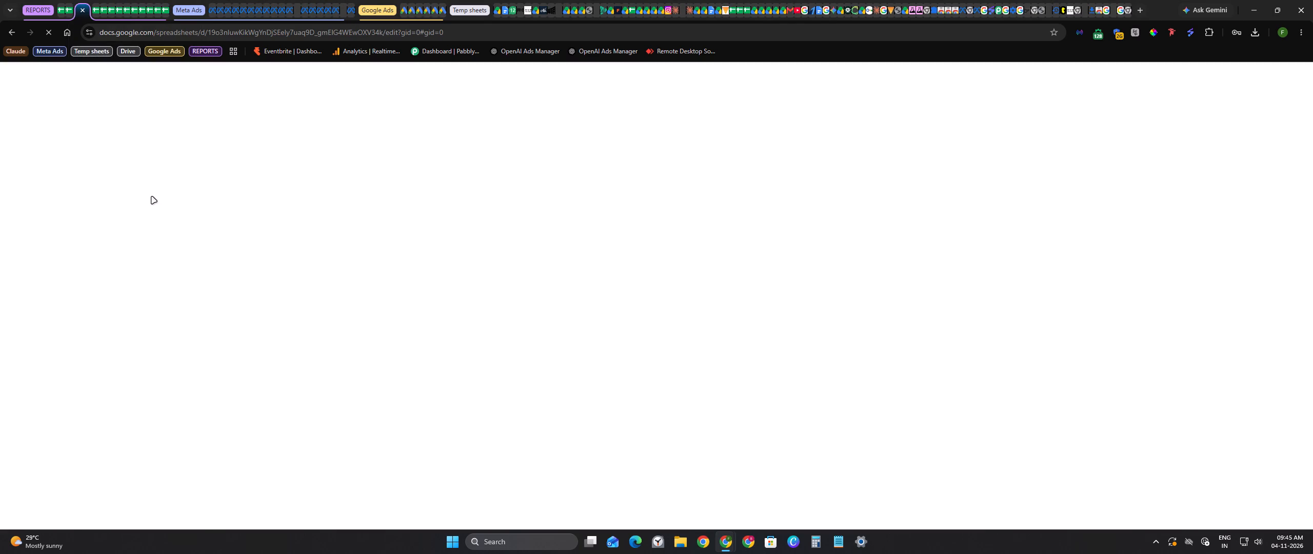
key("ctrl+Down")
key("ctrl+Down")
key("ctrl+Down")
key("ctrl+Down")
key("ctrl+Down")
key("ctrl+Down")
key("ctrl+Down")
key("ctrl+Down")
key("ctrl+Down")
key("ctrl+Down")
key("ctrl+Down")
key("ctrl+Down")
key("ctrl+Down")
key("ctrl+Down")
key("ctrl+Down")
key("ctrl+Down")
key("ctrl+Down")
key("ctrl+Down")
key("ctrl+Down")
key("ctrl+Down")
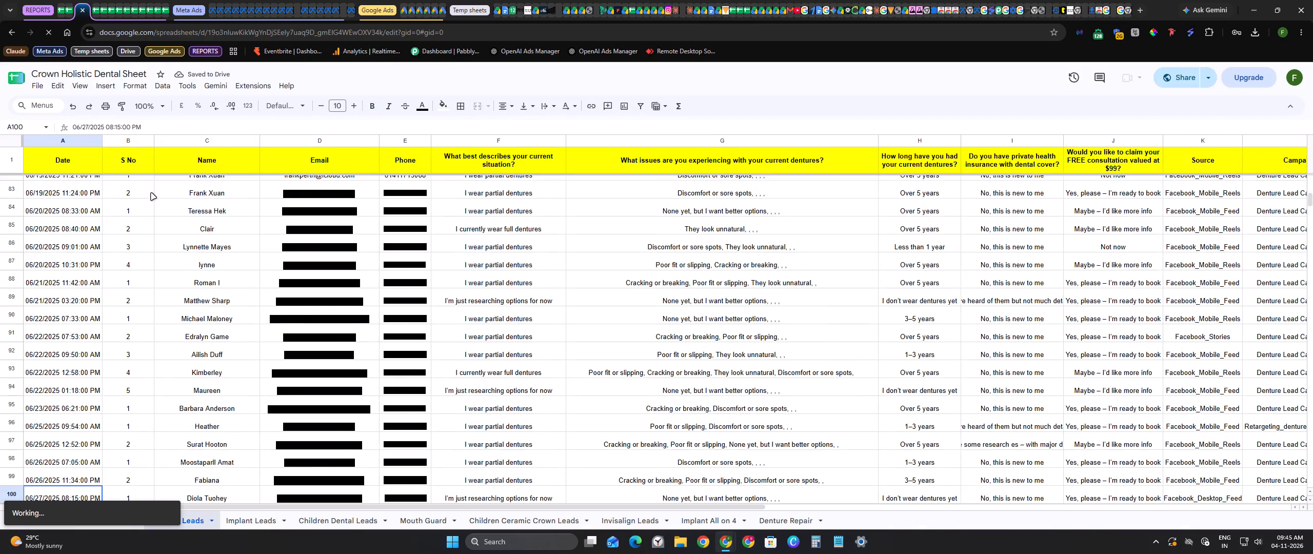
key("ctrl+Up")
scroll(160, 192, "up", 2)
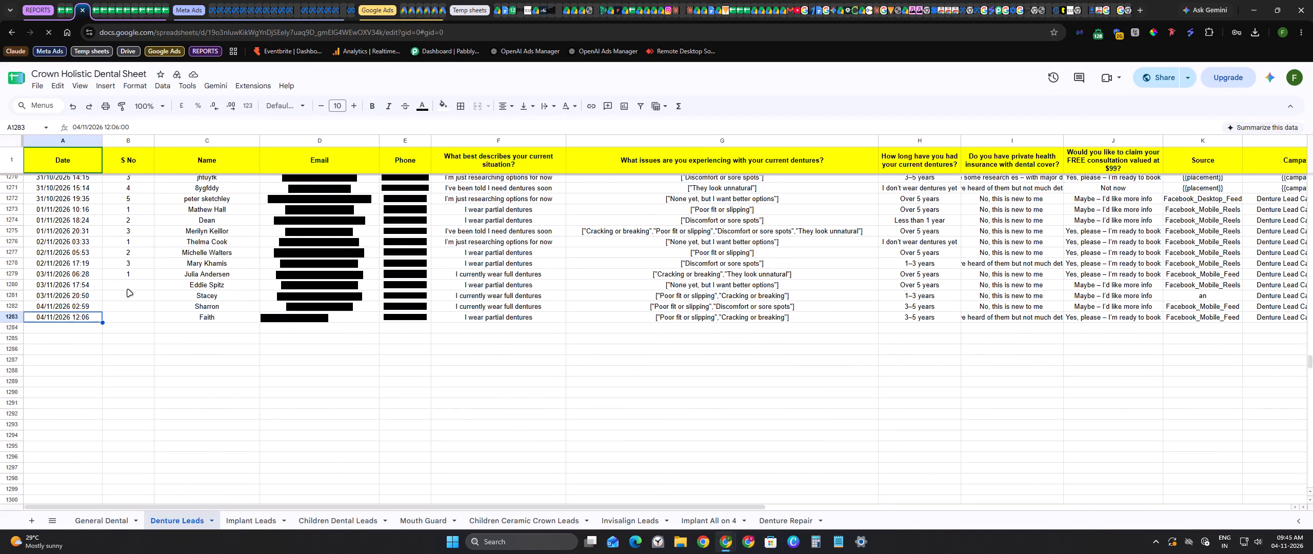
left_click(129, 285)
key("2")
key("Return")
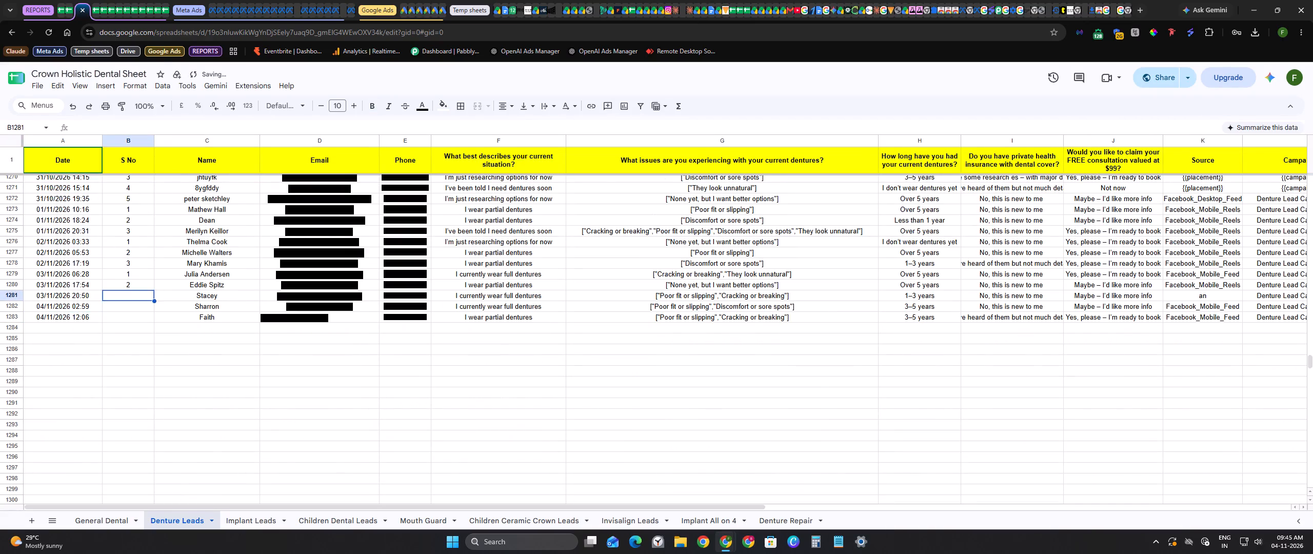
key("3")
key("Return")
key("1")
key("Return")
key("2")
key("Return")
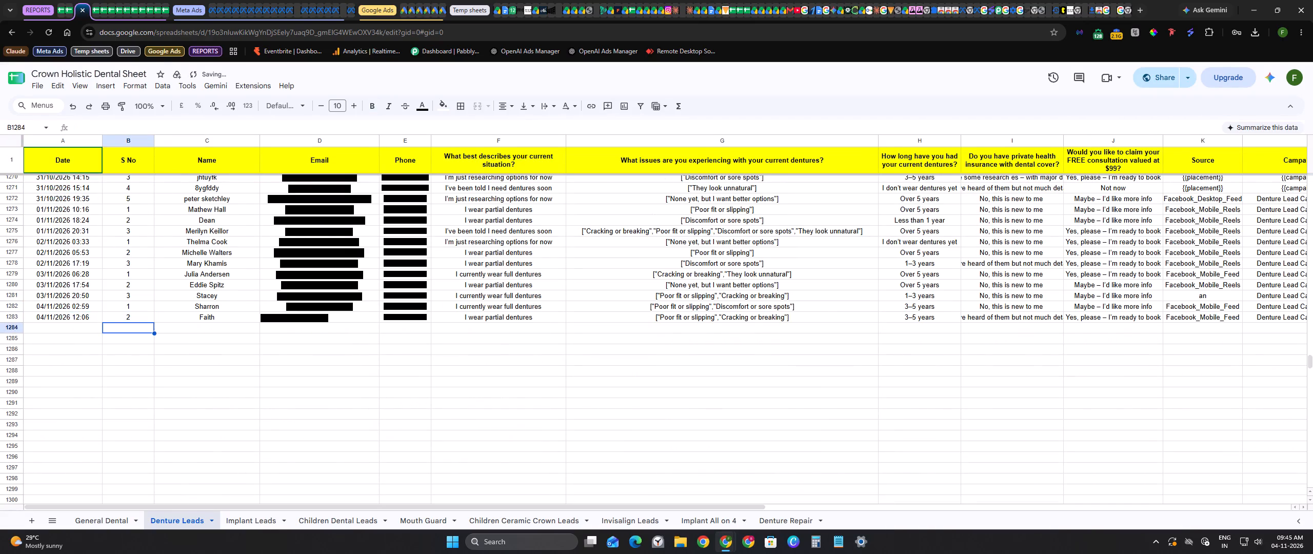
Enter Crown Dental's number of leads as 3 for yesterday and 2 for today, and save and sync Crown Dental's entries.
key("alt+Tab")
key("3")
key("Tab")
key("Tab")
key("2")
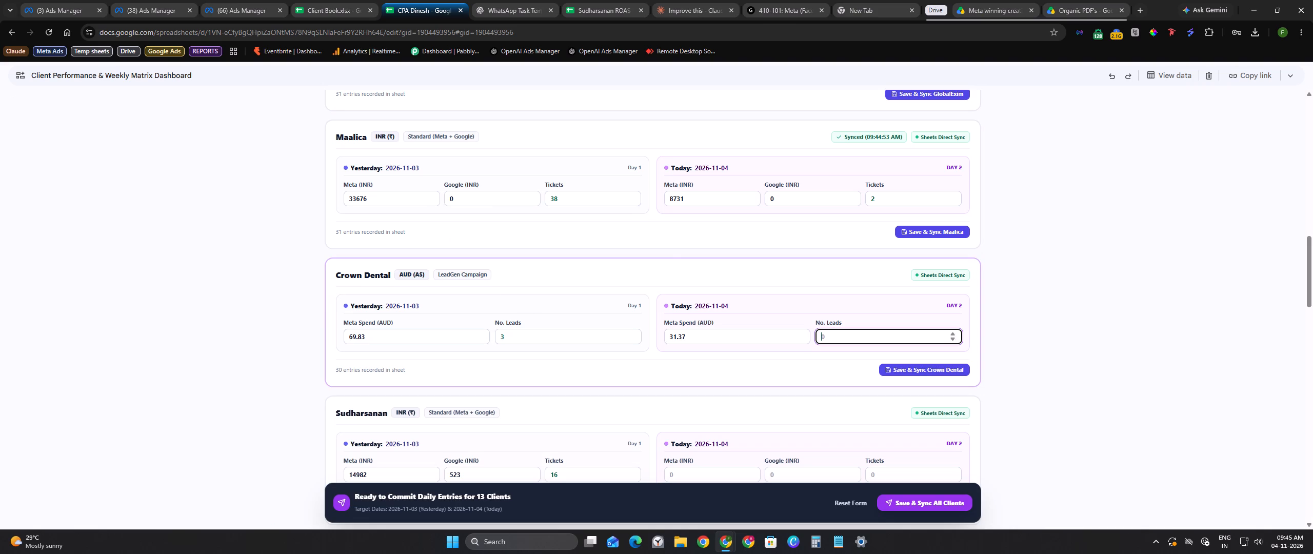
left_click(928, 381)
left_click(927, 372)
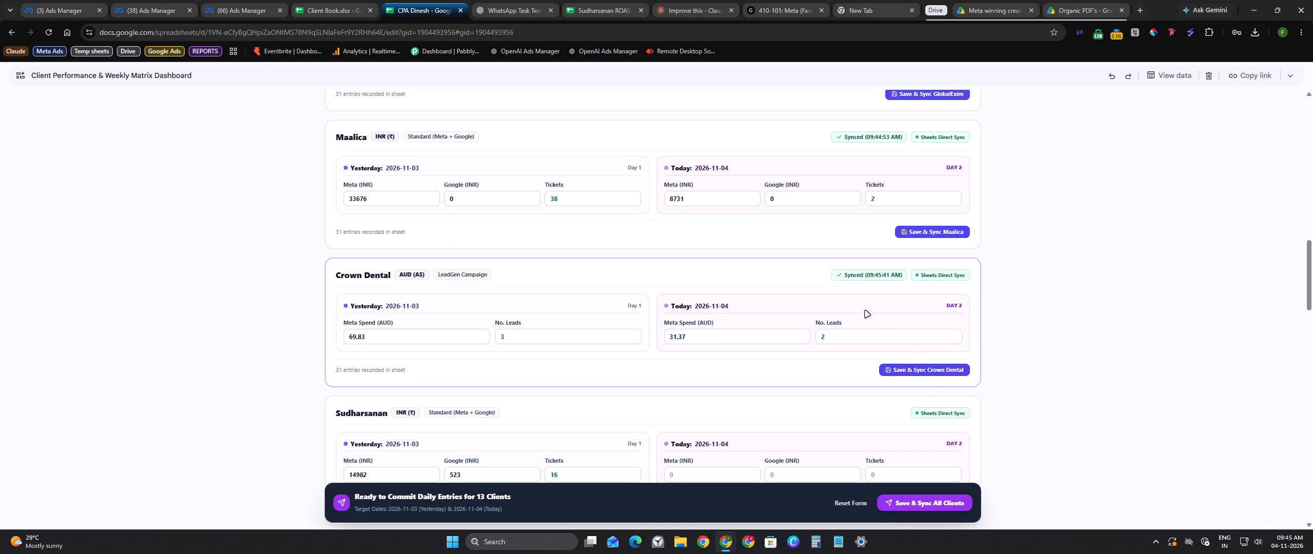
Enter 45013 as Sudharsanan's yesterday Meta spend, using the Becoming Known ad account's total amount spent for 3 Nov.
scroll(865, 311, "down", 3)
left_click_drag(396, 273, 147, 268)
key("alt+Tab")
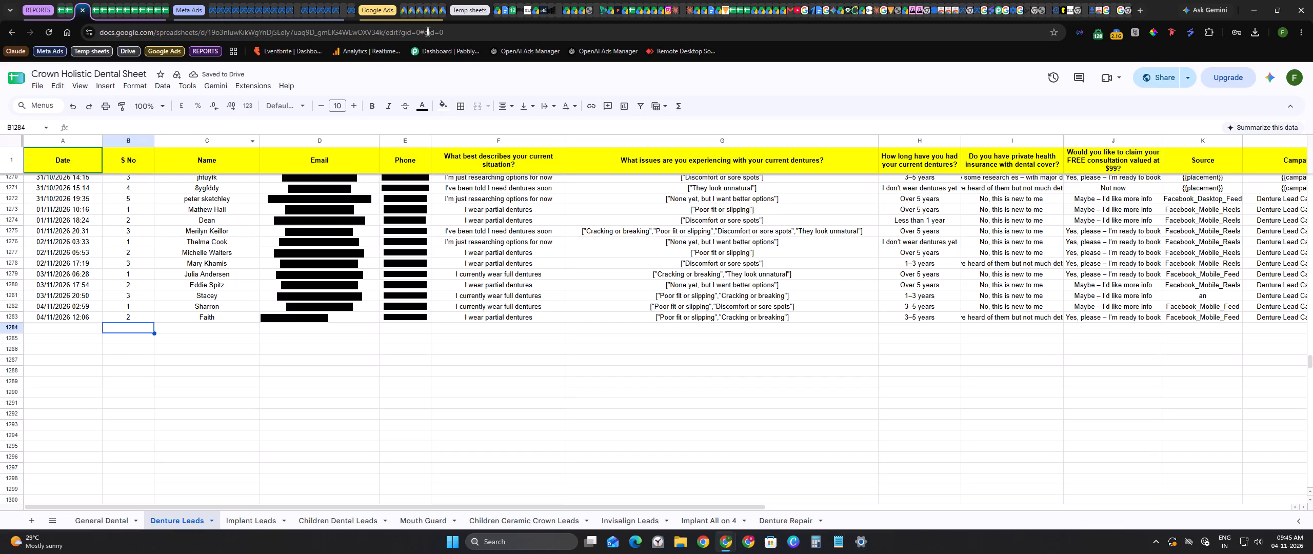
left_click(250, 11)
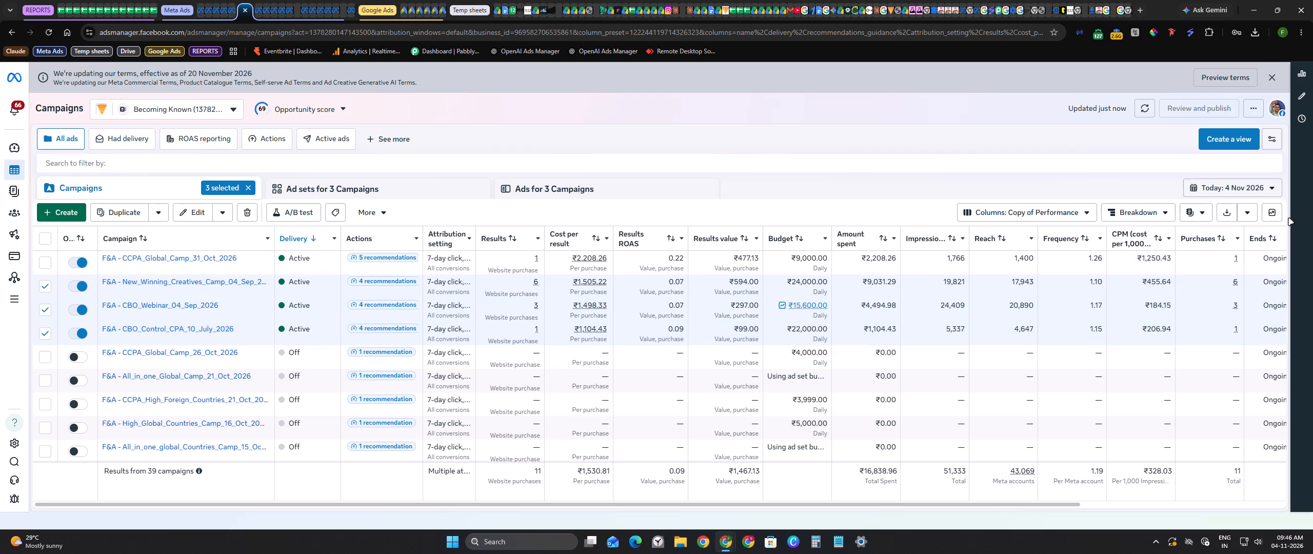
left_click(1191, 197)
left_click(1192, 194)
left_click(980, 249)
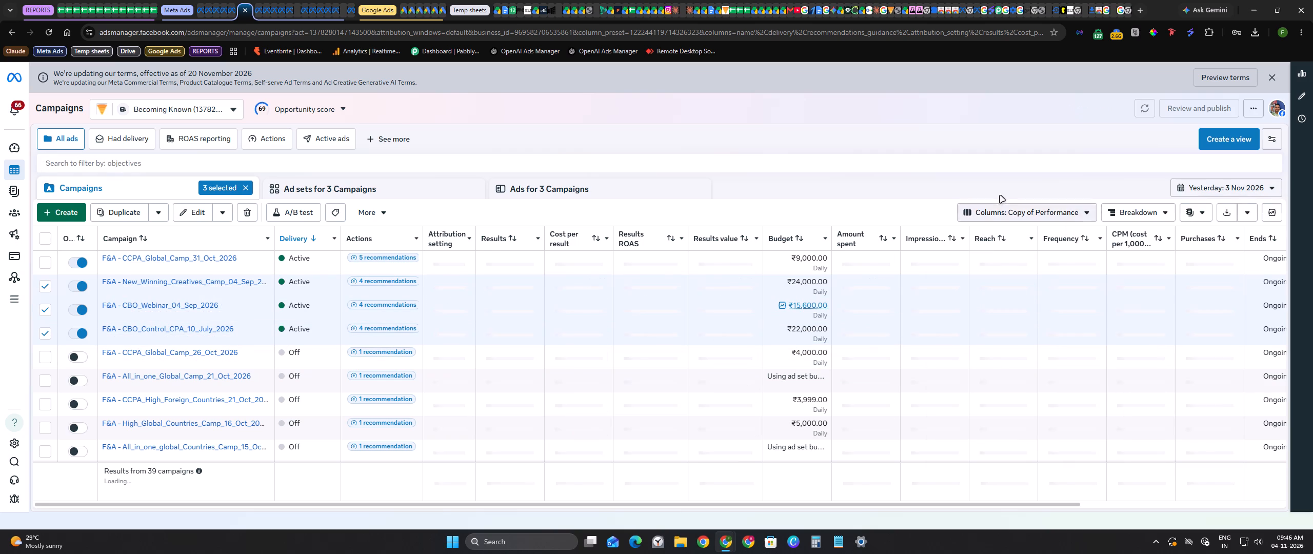
key("alt+Tab")
type("45013")
Enter 16838 as Sudharsanan's today Meta spend, checking it against the Becoming Known ad account's total amount spent for 4 Nov.
key("Tab")
key("Tab")
key("Tab")
key("alt+Tab")
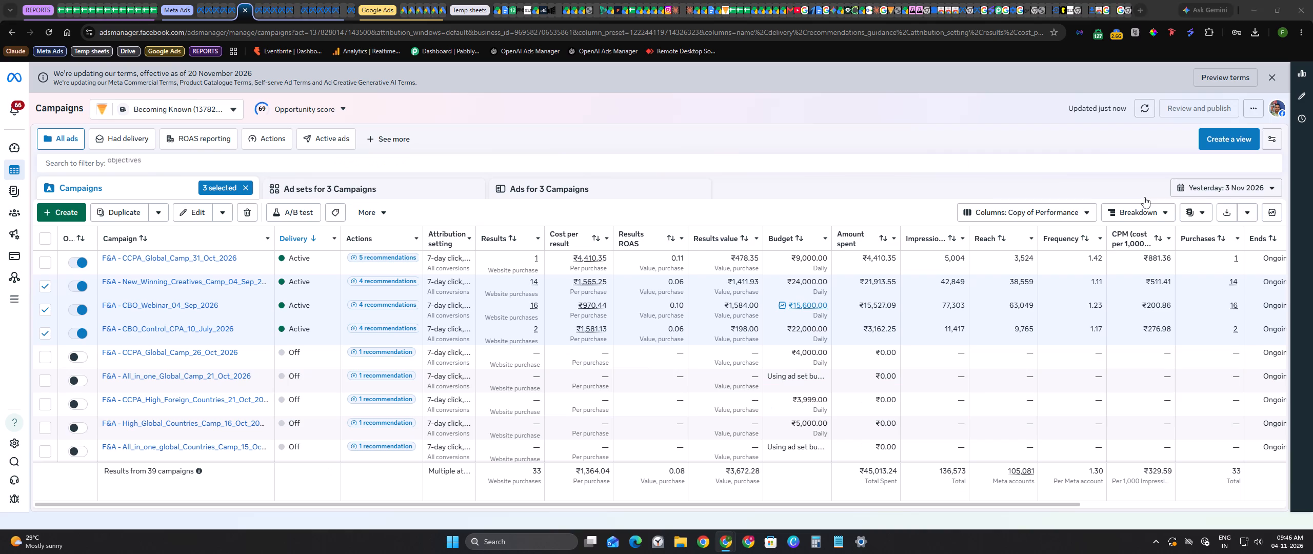
left_click(1233, 192)
left_click(974, 233)
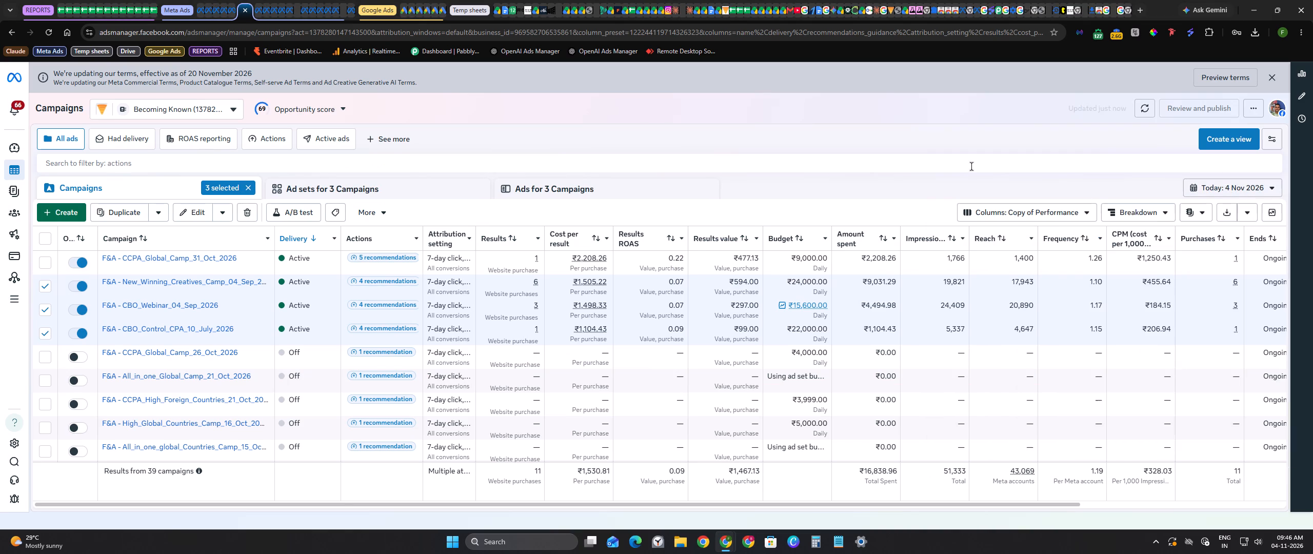
key("alt+Tab")
type("16383")
key("alt+Tab")
key("alt+Tab")
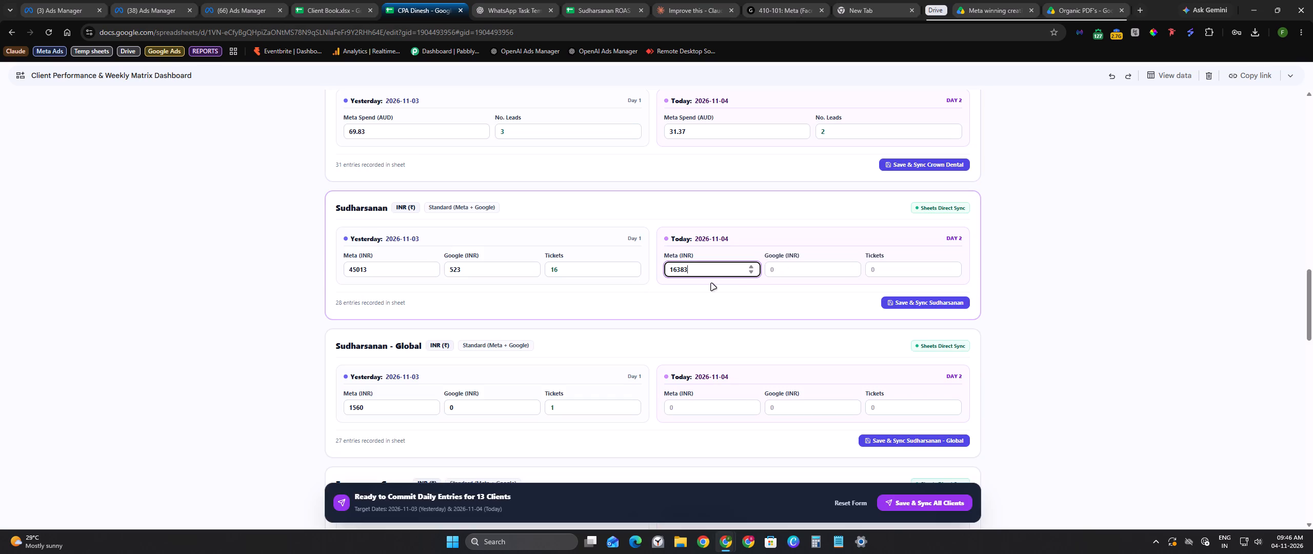
key("BackSpace")
key("BackSpace")
key("BackSpace")
type("838")
key("alt+Tab")
key("alt+Tab")
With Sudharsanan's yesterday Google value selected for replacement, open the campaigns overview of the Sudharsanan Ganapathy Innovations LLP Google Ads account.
left_click_drag(489, 270, 208, 251)
key("alt+Tab")
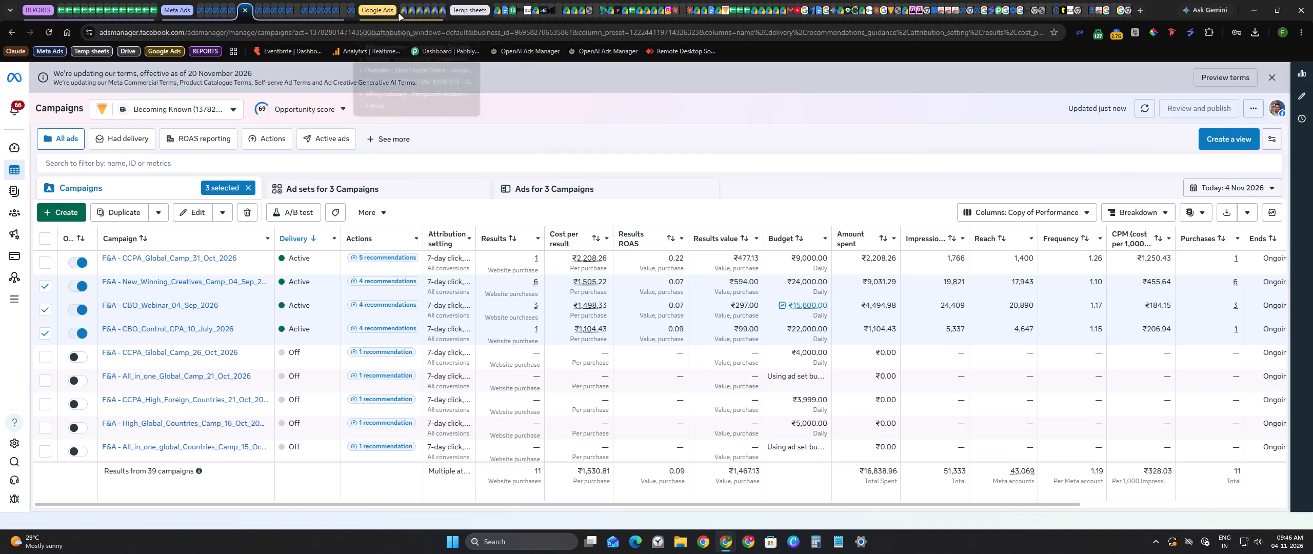
left_click(402, 15)
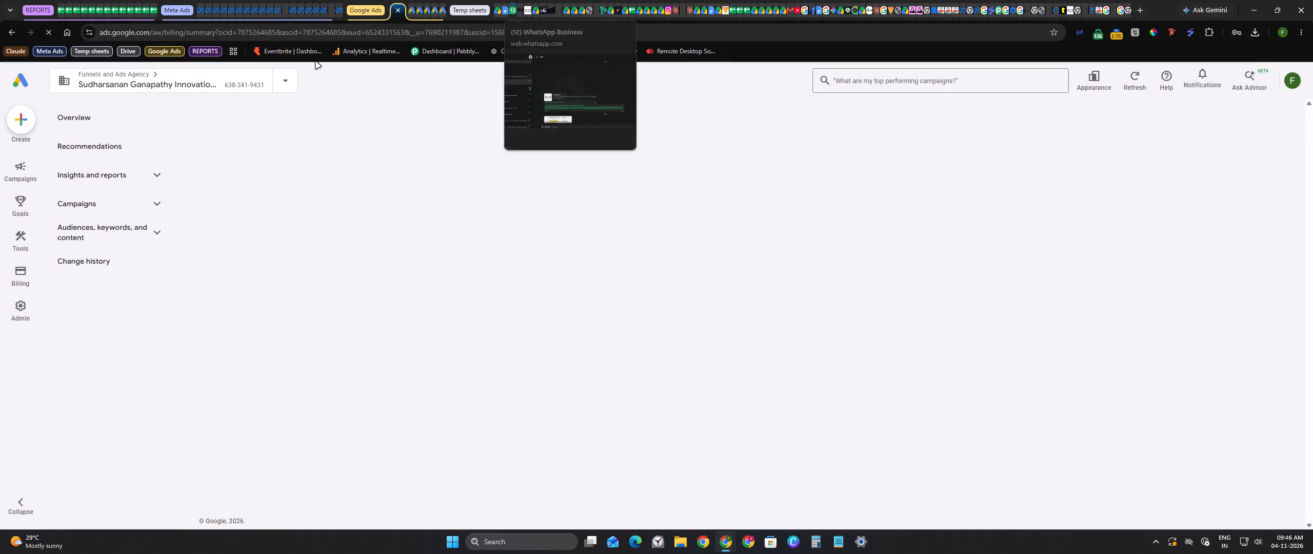
left_click(10, 174)
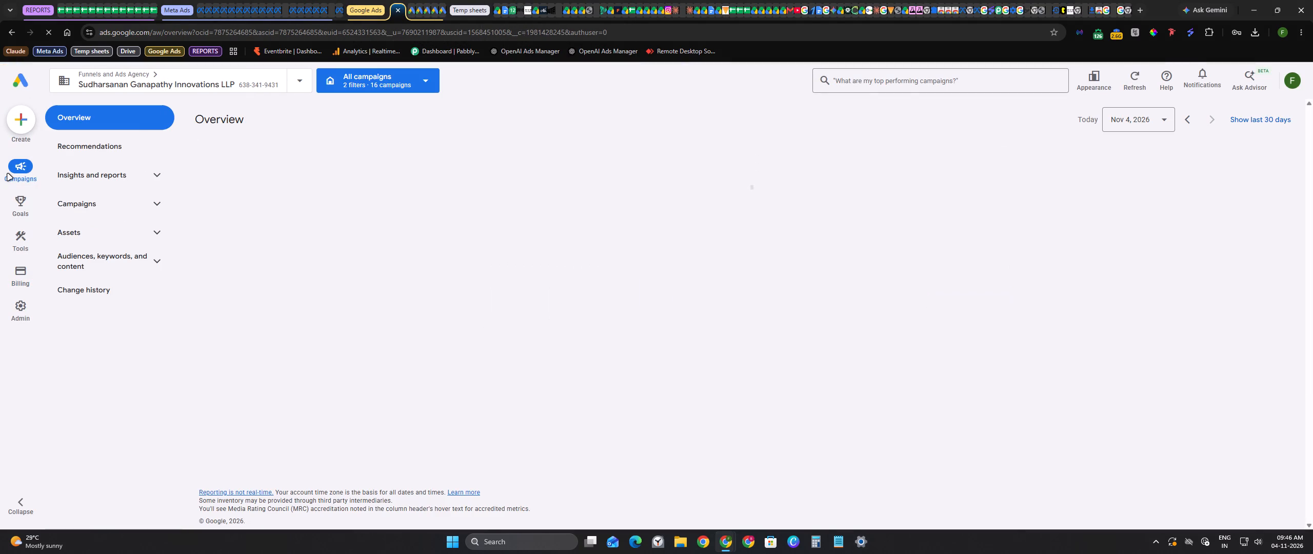
Suspend all inactive browser tabs with the Chrome RAM optimizer.
left_click(1102, 32)
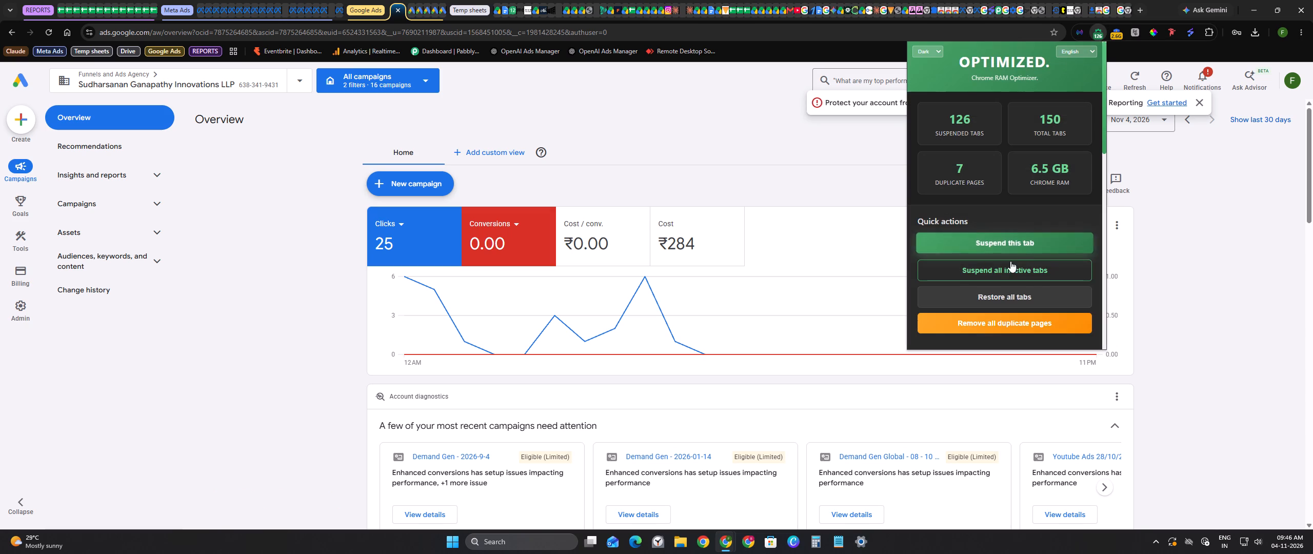
left_click(1009, 264)
left_click(1279, 208)
Enter 6497 as Sudharsanan's yesterday Google spend, using the Google Ads account's cost for Nov 3, 2026.
left_click(1204, 93)
left_click(1192, 118)
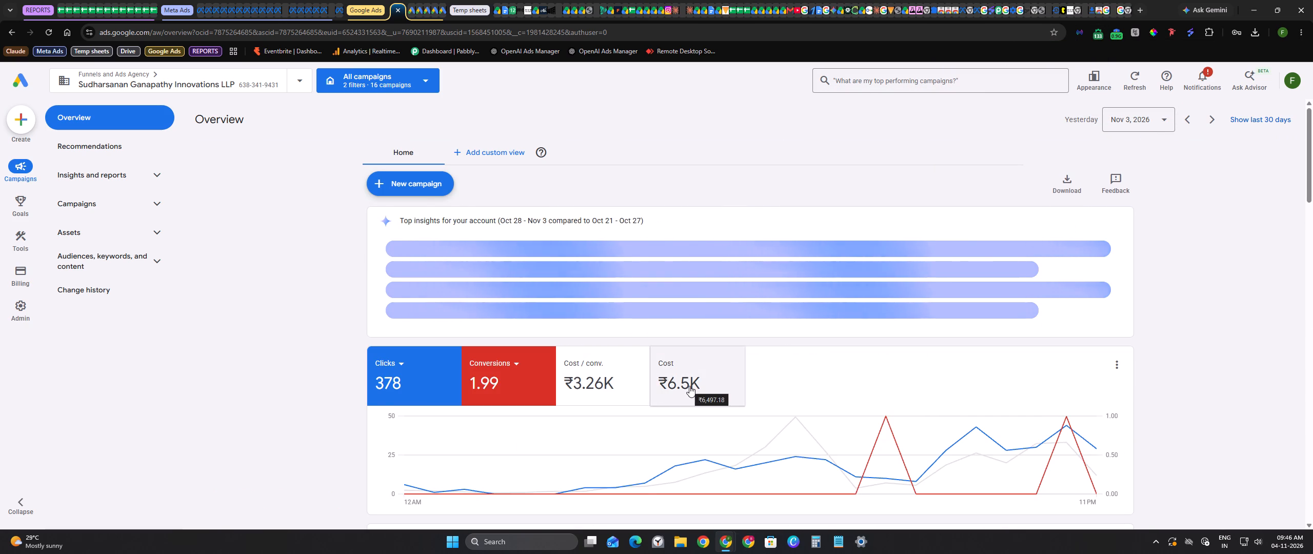
key("alt+Tab")
type("6497")
Enter 284 as Sudharsanan's today Google spend, using the Google Ads account's cost for Nov 4, 2026.
key("Tab")
key("Tab")
key("Tab")
key("alt+Tab")
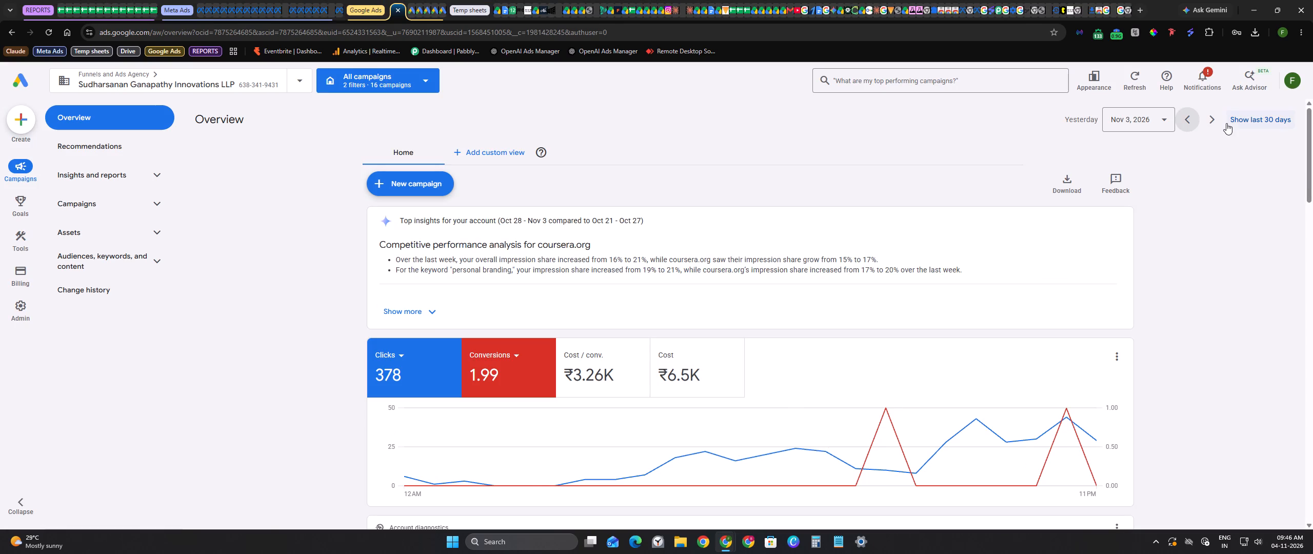
left_click(1211, 123)
key("alt+Tab")
type("284")
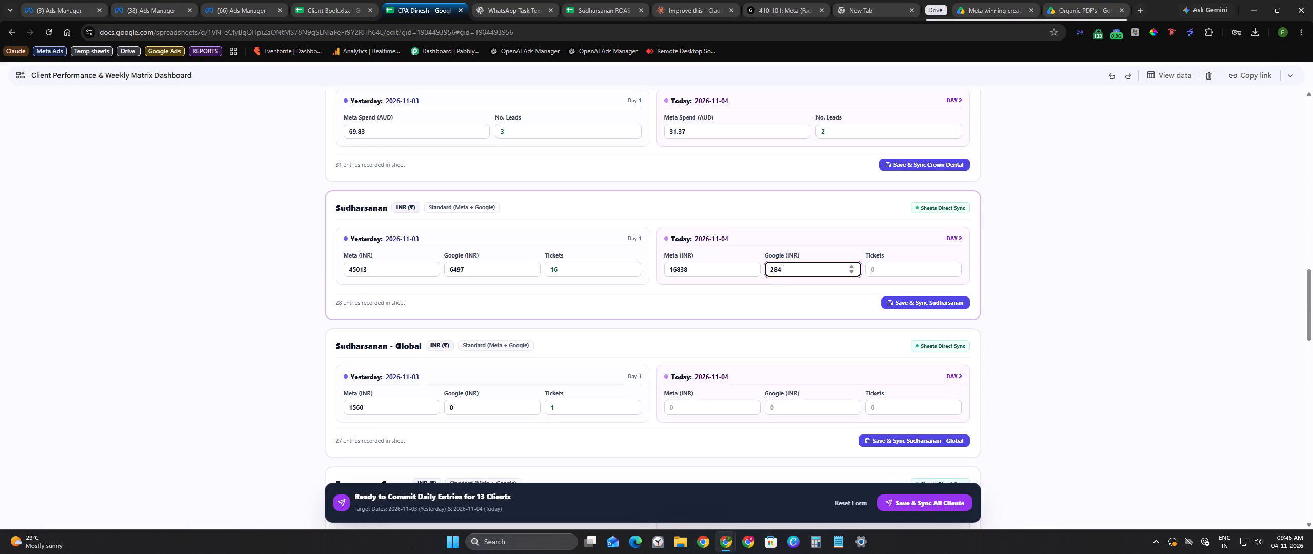
With Sudharsanan's yesterday tickets selected for replacement, continue the Nov 3 S No numbering to 39 in the Workshop Registrations 4-NOV-2026 sheet.
left_click_drag(582, 274, 441, 247)
key("alt+Tab")
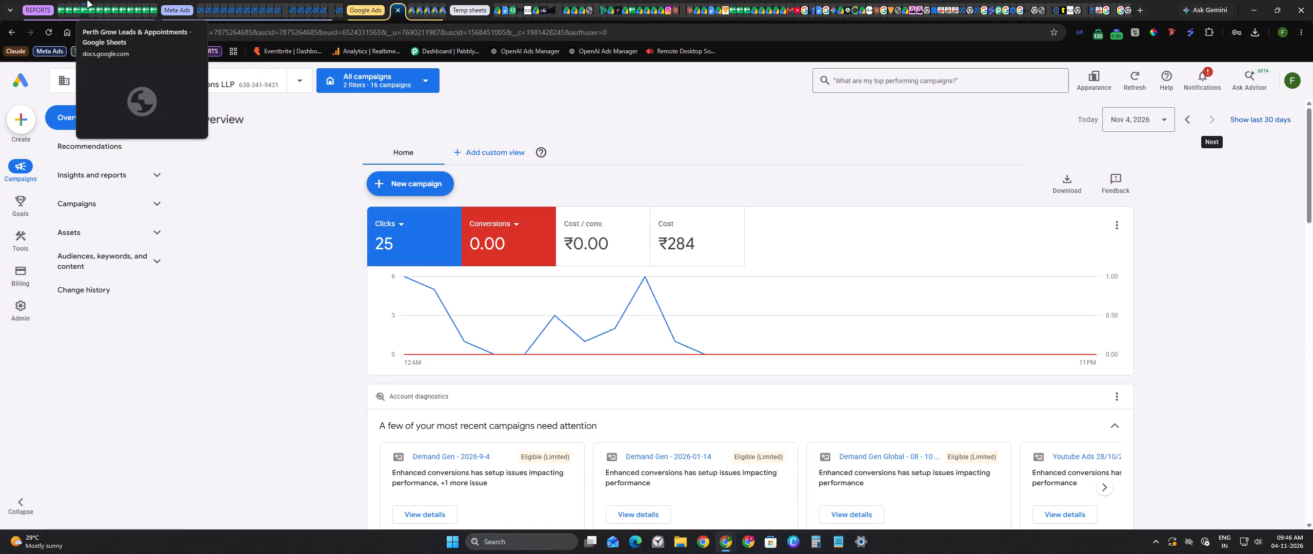
left_click(93, 2)
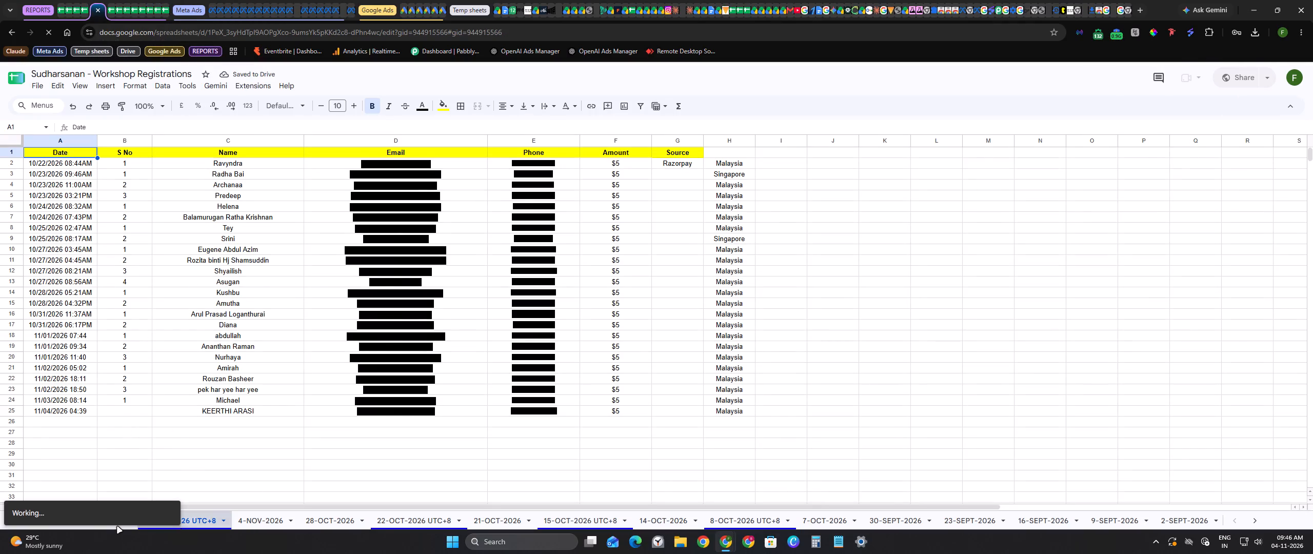
left_click(111, 527)
left_click(108, 527)
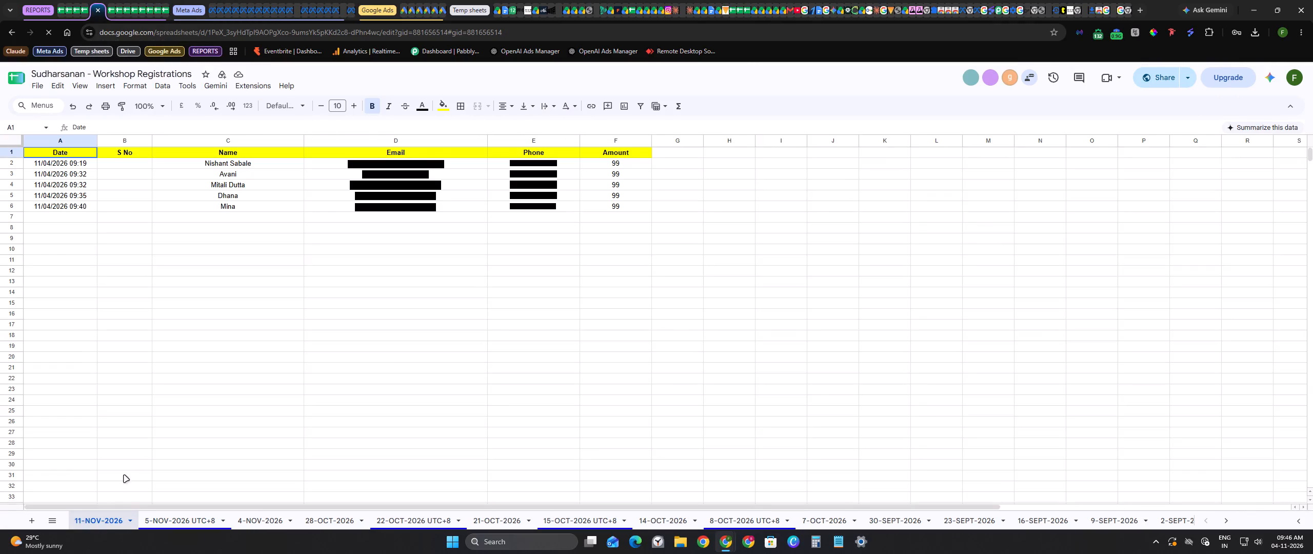
left_click(263, 520)
scroll(142, 260, "down", 12)
scroll(144, 267, "down", 10)
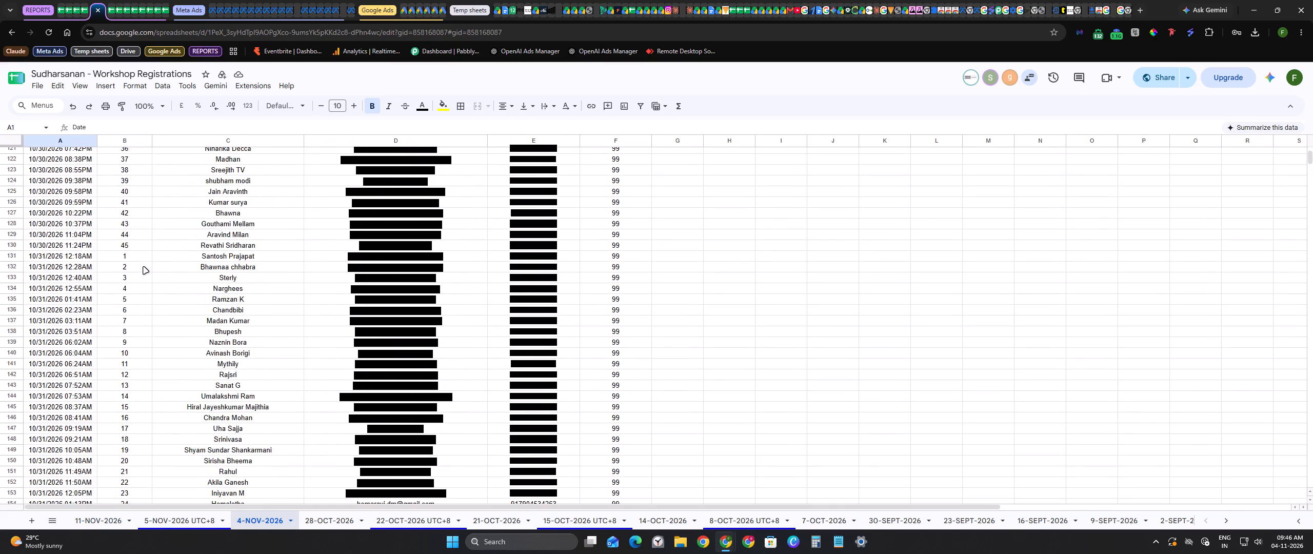
scroll(144, 267, "down", 20)
scroll(144, 267, "down", 3)
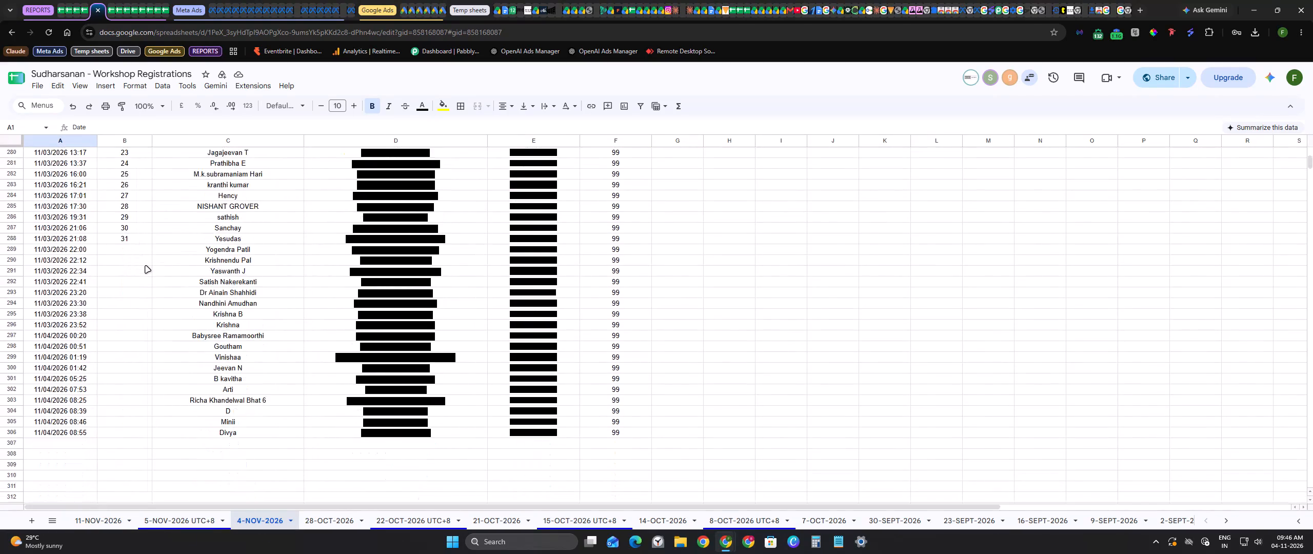
scroll(146, 258, "up", 1)
left_click(129, 248)
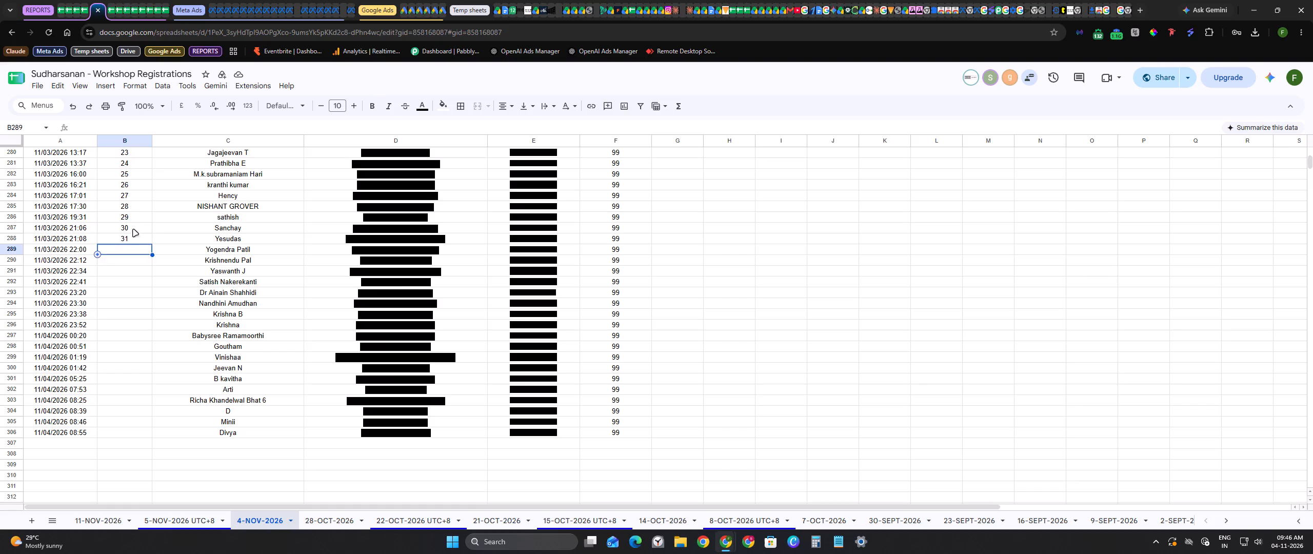
left_click_drag(134, 226, 134, 237)
left_click_drag(152, 243, 149, 258)
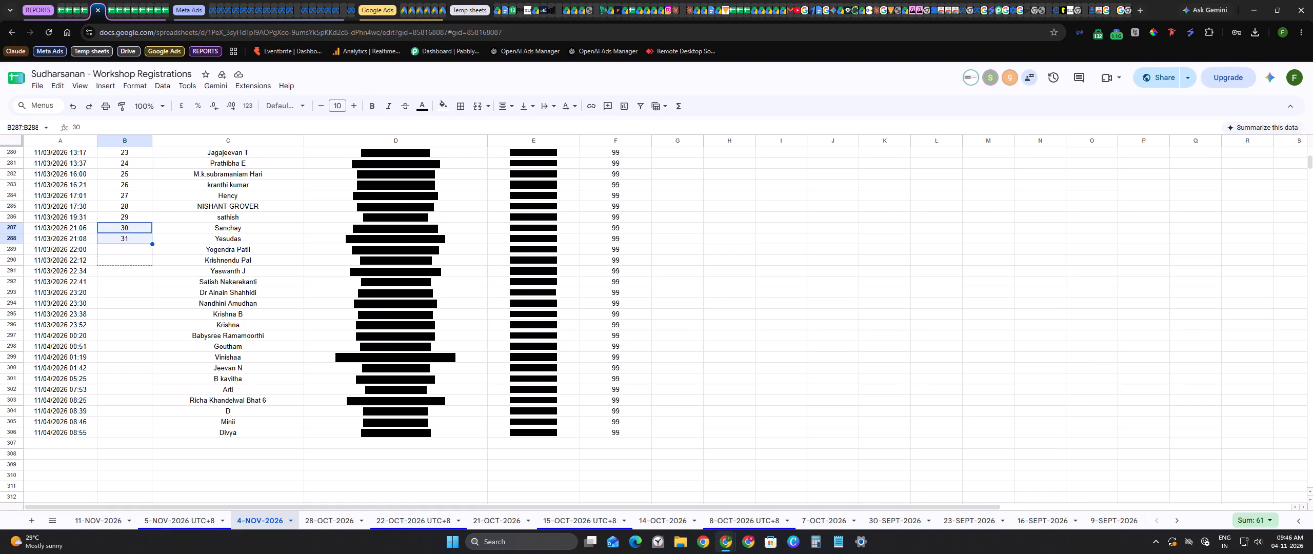
left_click_drag(149, 258, 135, 328)
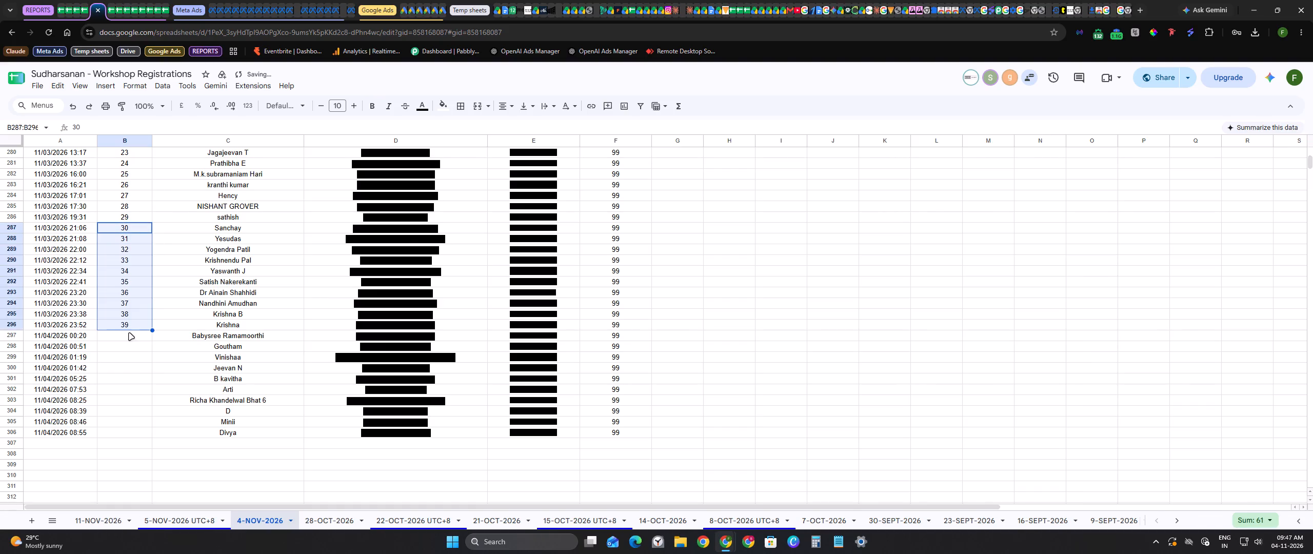
Number the Nov 4, 2026 registrations from 1 to 10 in the S No column of the 4-NOV-2026 sheet.
left_click(126, 335)
key("1")
key("Return")
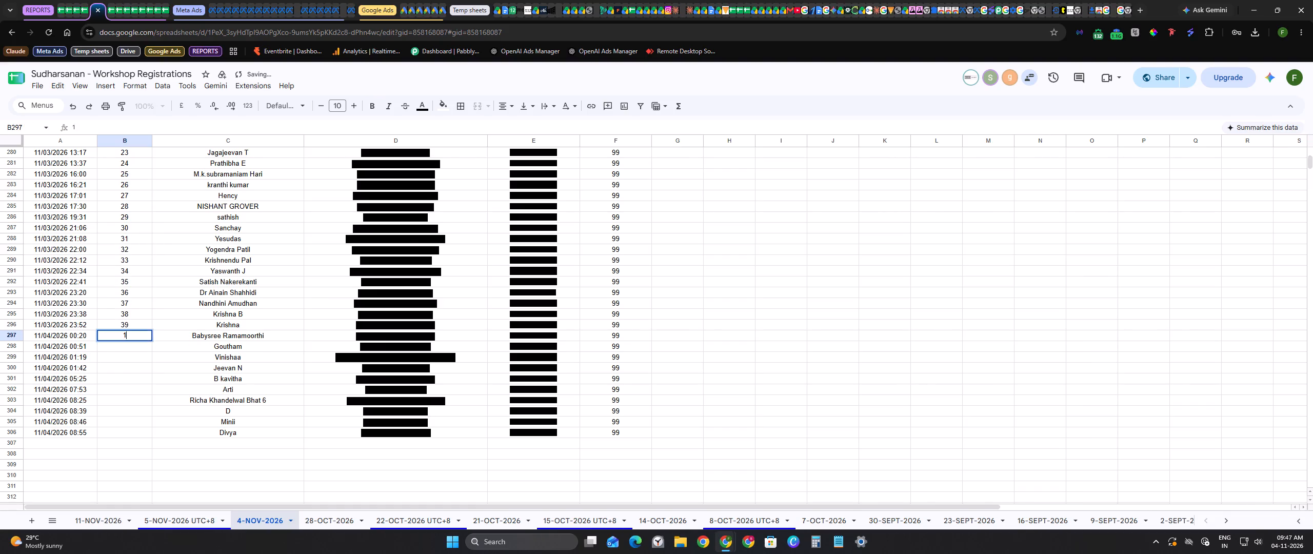
key("2")
key("Return")
key("3")
key("Return")
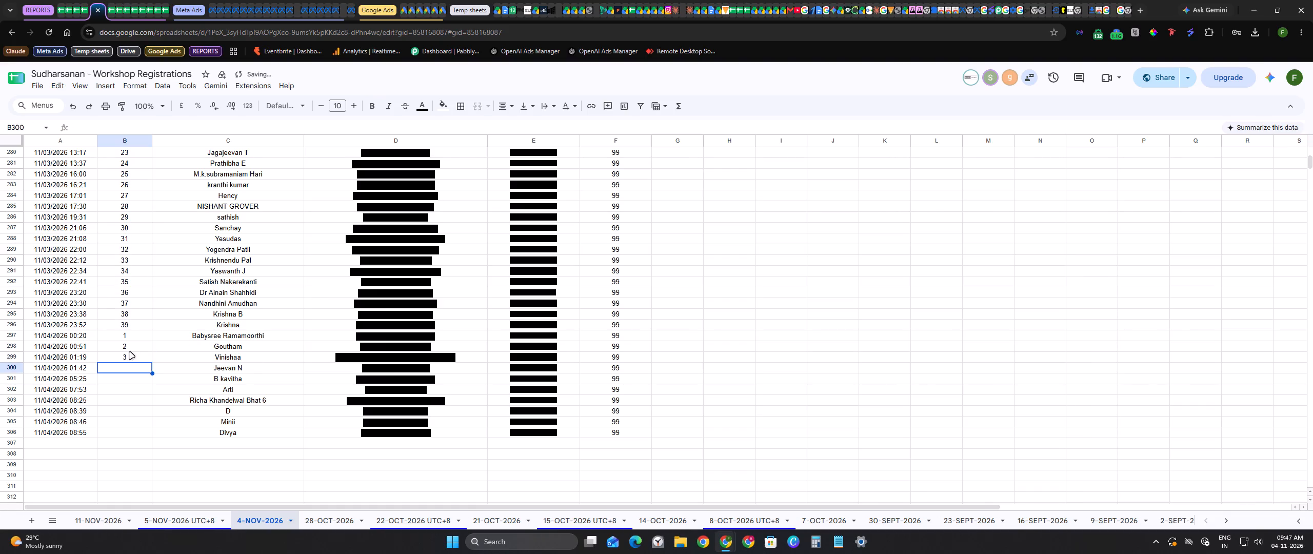
left_click_drag(132, 340, 128, 355)
double_click(152, 362)
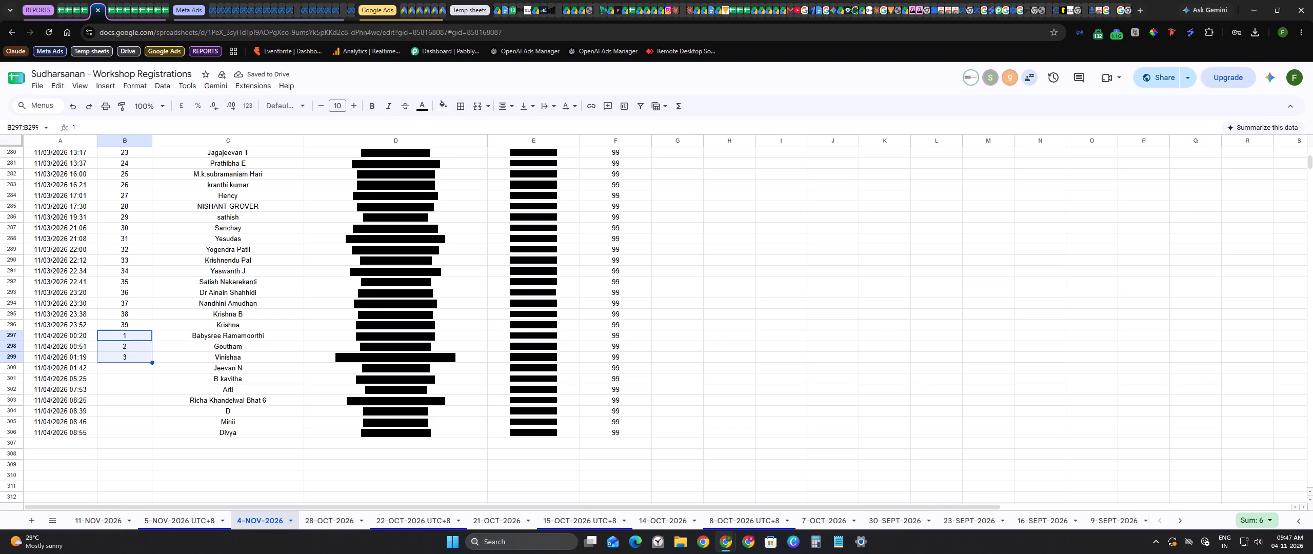
Number the registrations in the 11-NOV-2026 sheet from 11 to 15 in the S No column.
left_click(102, 519)
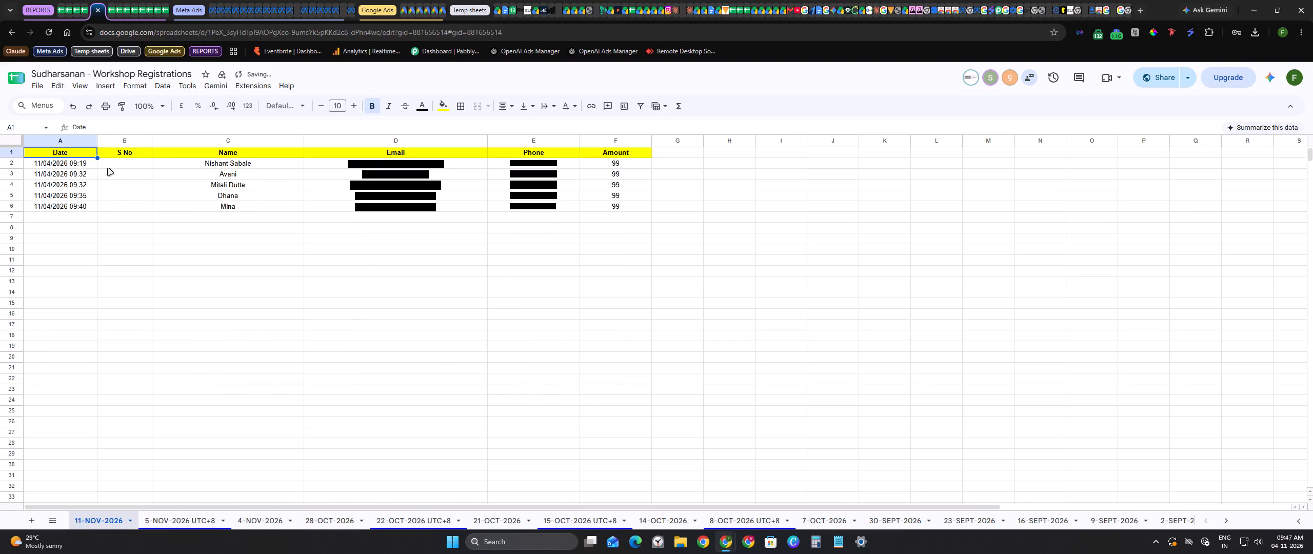
left_click(118, 166)
type("11")
key("Return")
type("22")
key("BackSpace")
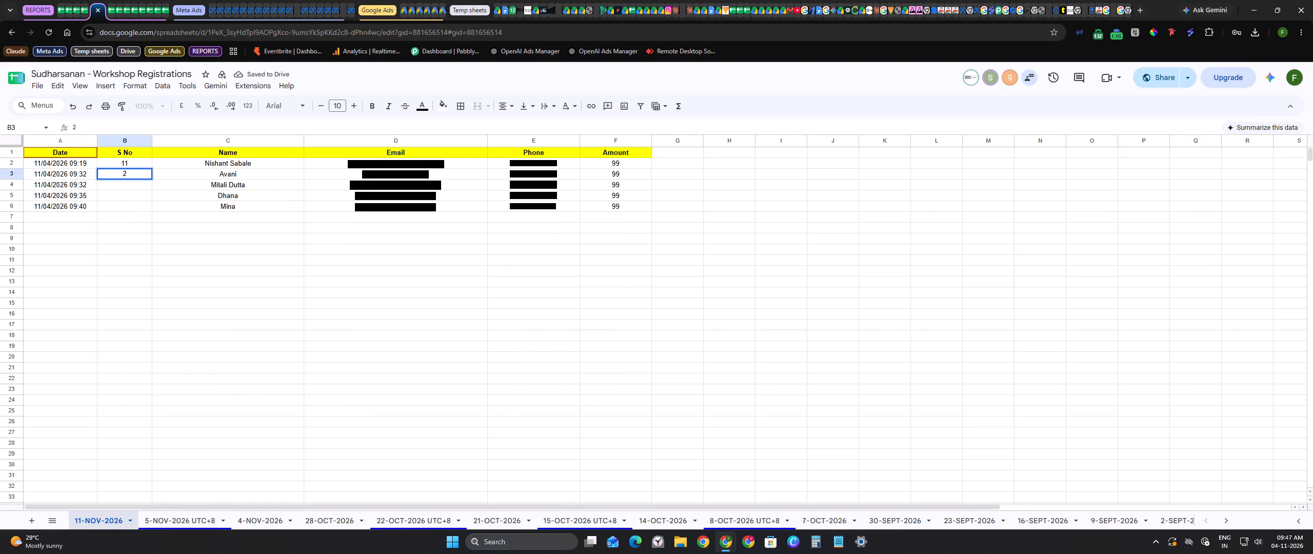
key("Insert")
key("BackSpace")
type("12")
key("Return")
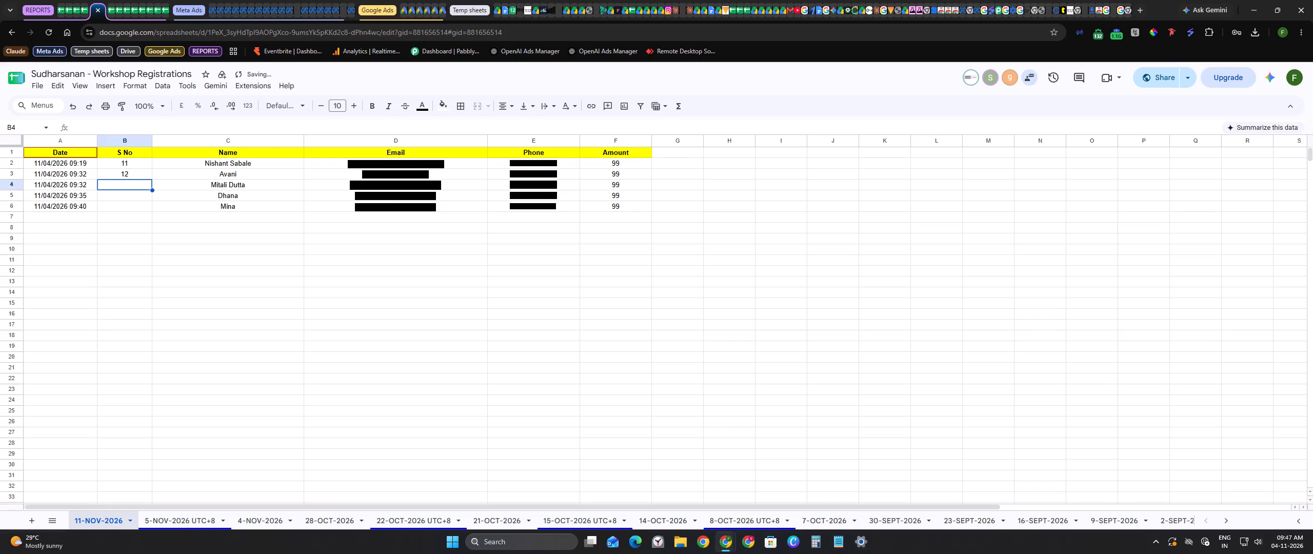
left_click_drag(127, 167, 127, 173)
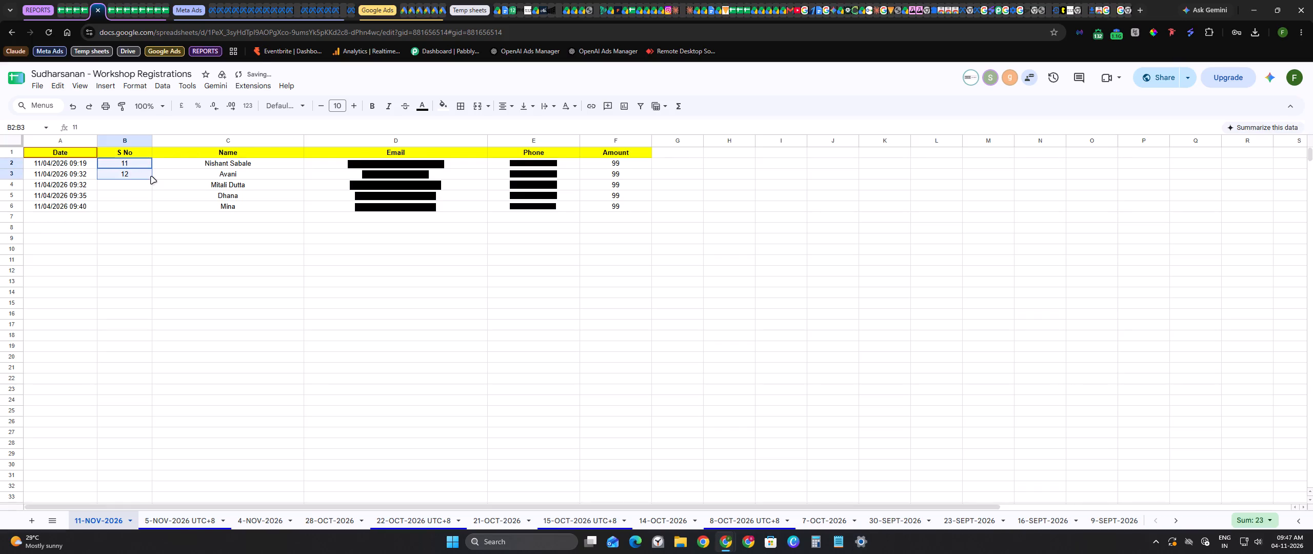
double_click(152, 179)
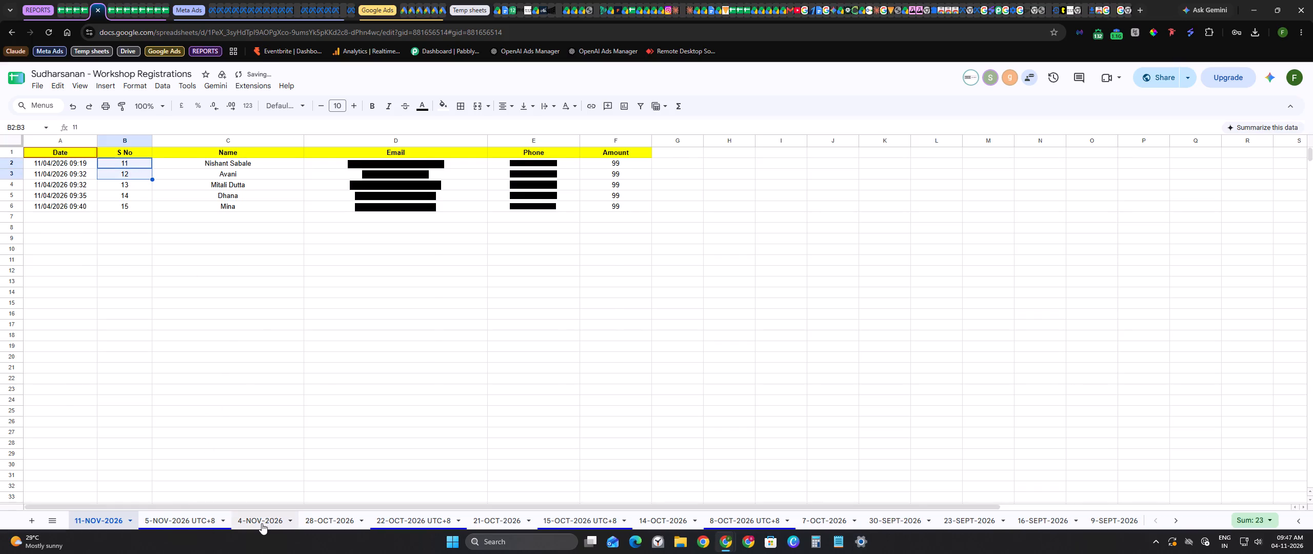
Enter 39 as Sudharsanan's yesterday tickets in the daily entry form, using the last Nov 3 S No of the 4-NOV-2026 sheet.
left_click(262, 523)
key("alt+Tab")
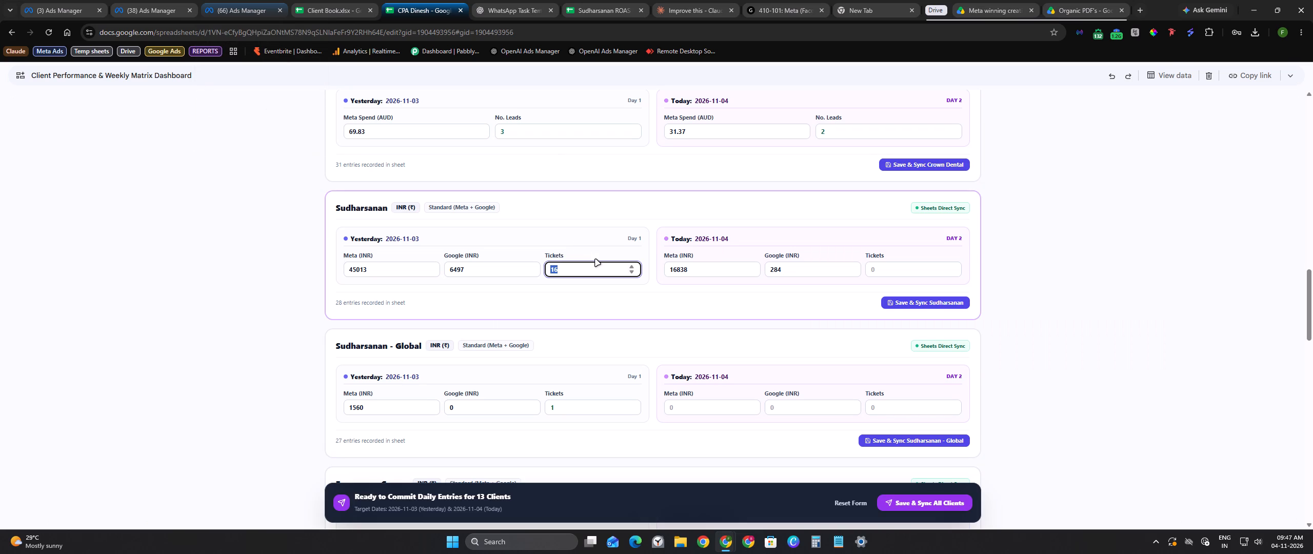
type("39")
Enter 15 as Sudharsanan's today tickets, using the last S No of the 11-NOV-2026 sheet, and save and sync Sudharsanan.
key("Tab")
key("Tab")
key("Tab")
key("alt+Tab")
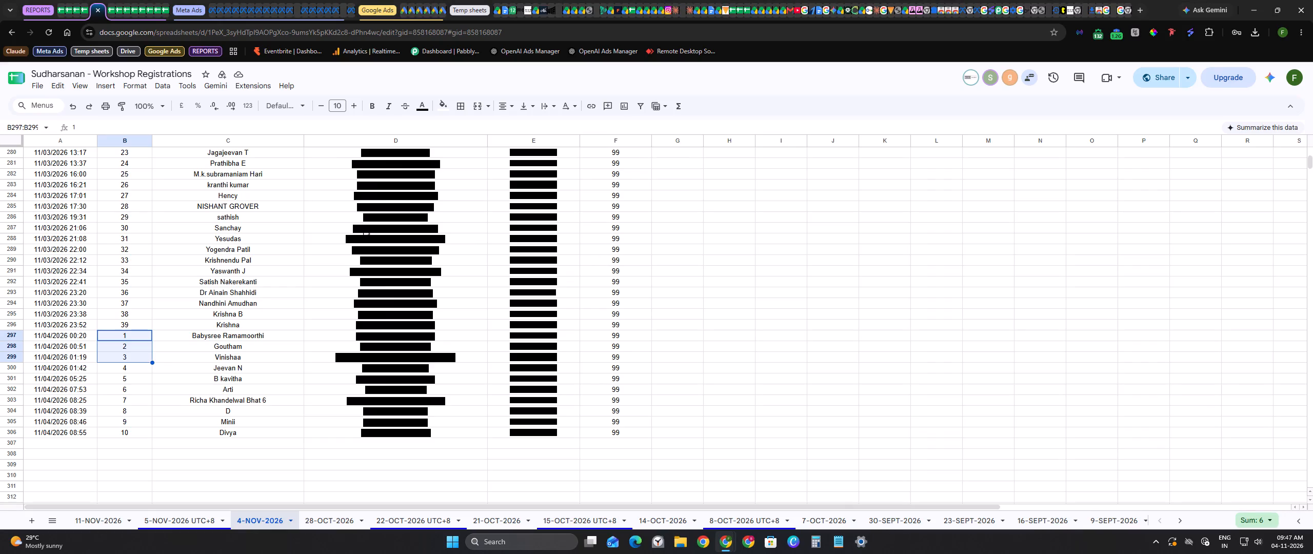
left_click(106, 527)
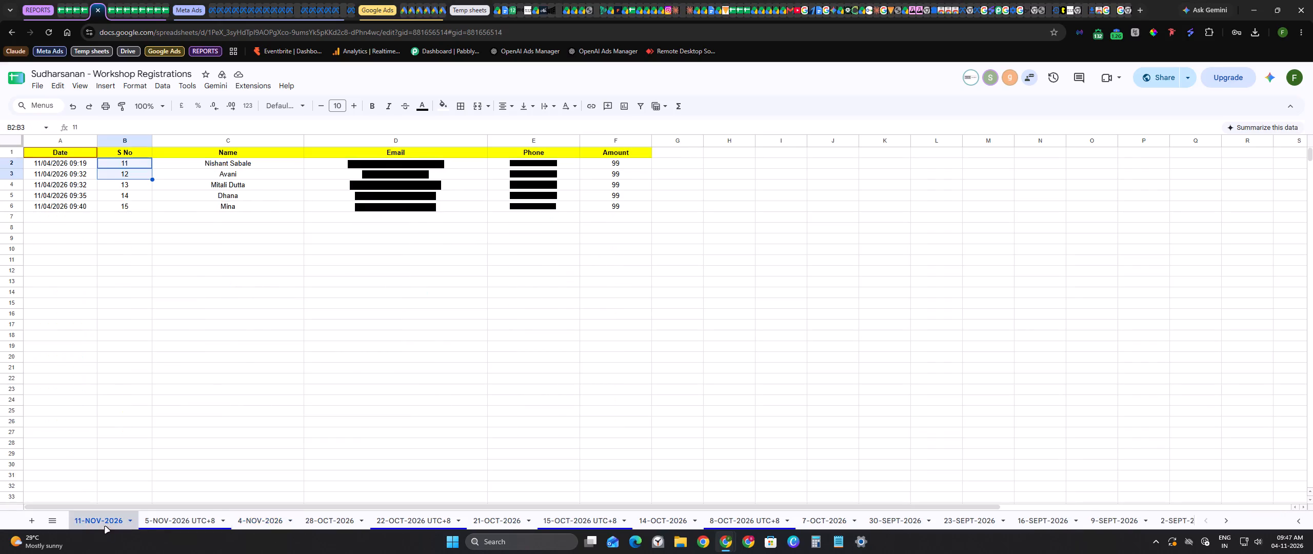
key("alt+Tab")
type("15")
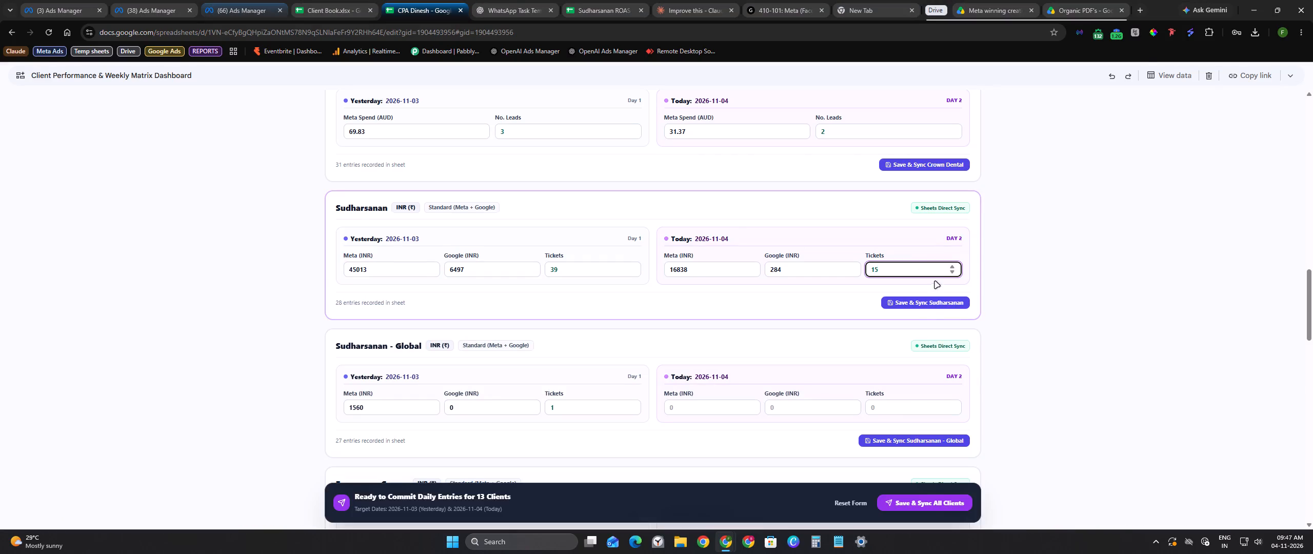
left_click(921, 300)
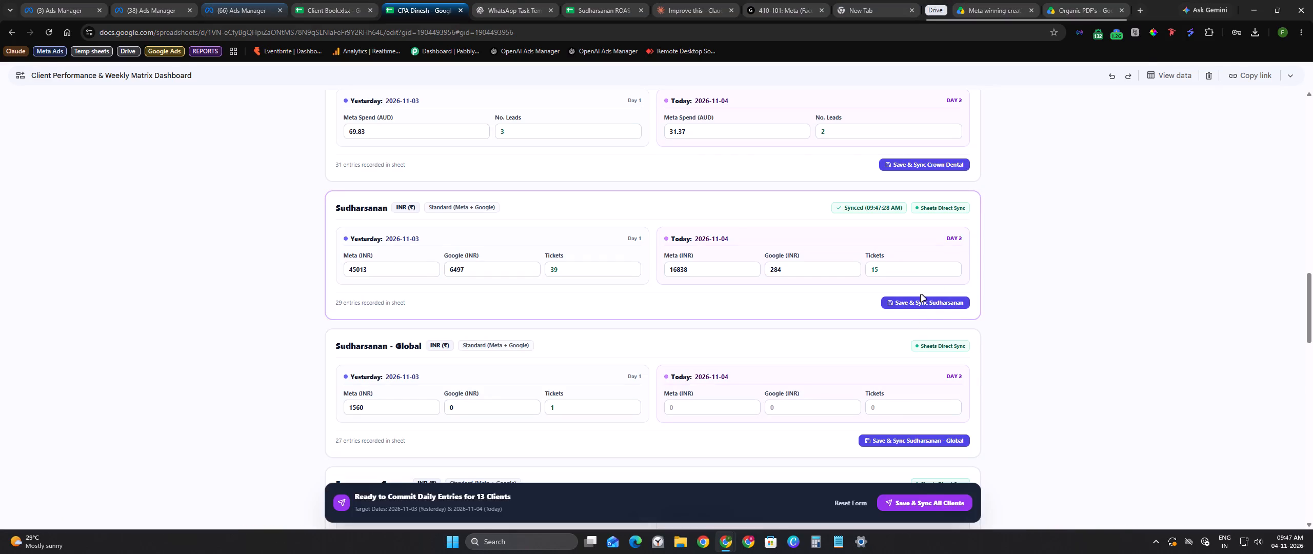
Enter 4410 as Sudharsanan - Global's yesterday Meta spend, using the Becoming Known account's ad sets amount spent for yesterday, 3 Nov 2026.
scroll(921, 295, "down", 2)
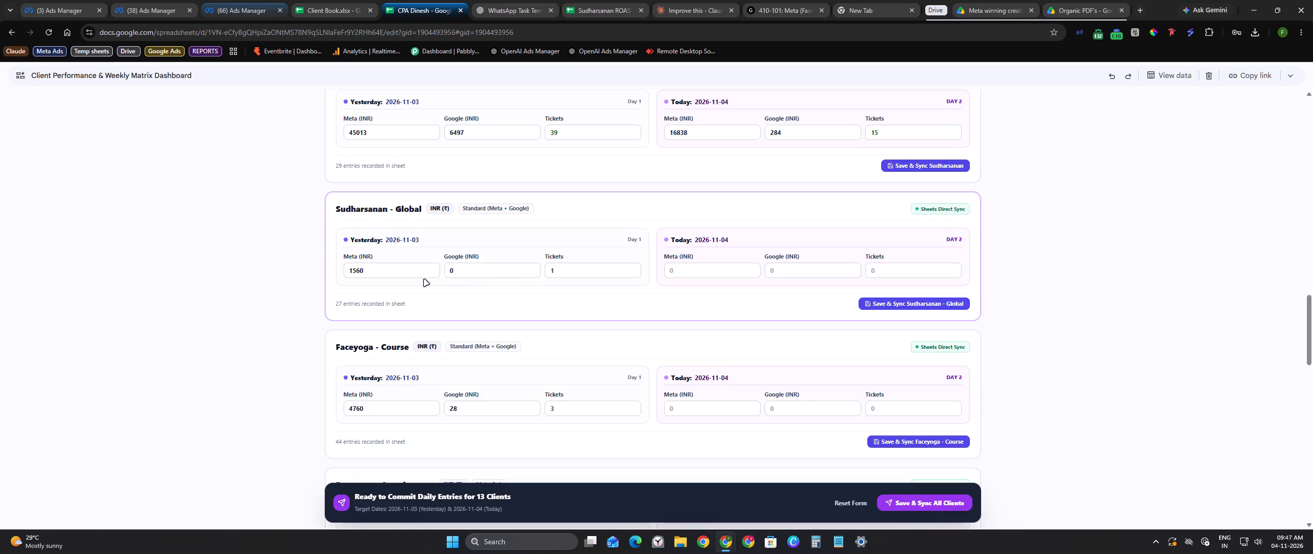
left_click_drag(399, 273, 268, 271)
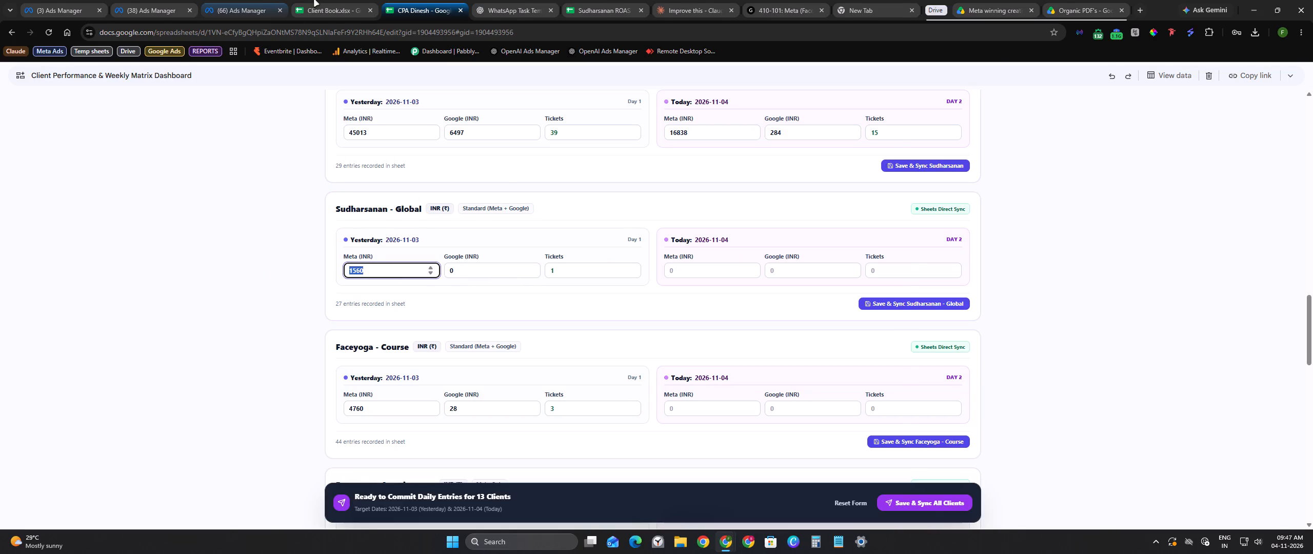
key("alt+Tab")
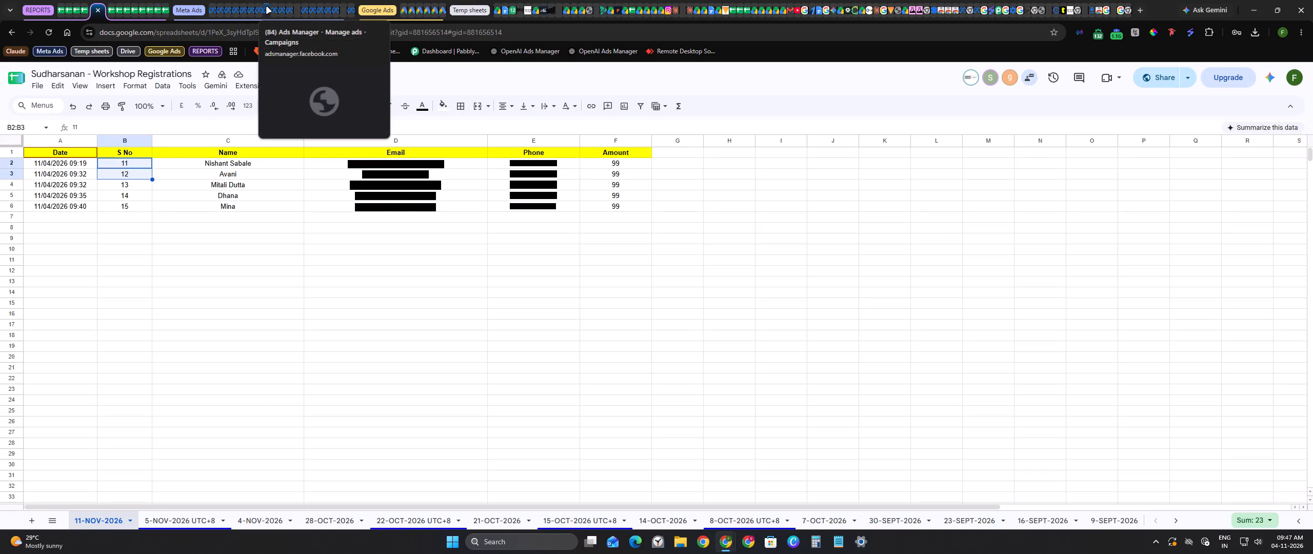
left_click(257, 14)
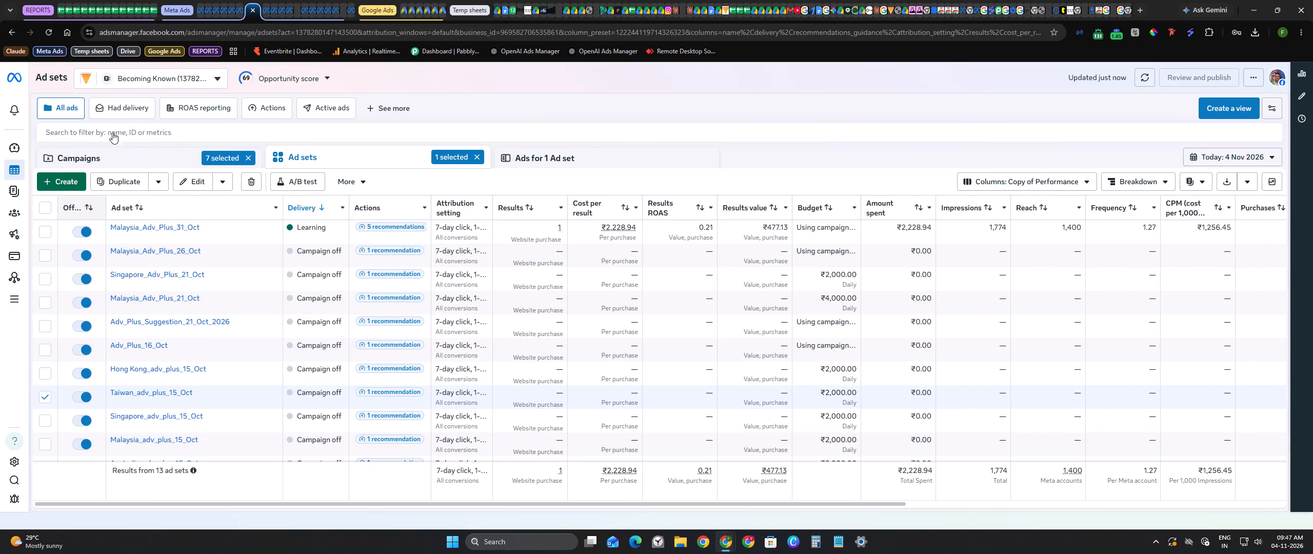
left_click(113, 152)
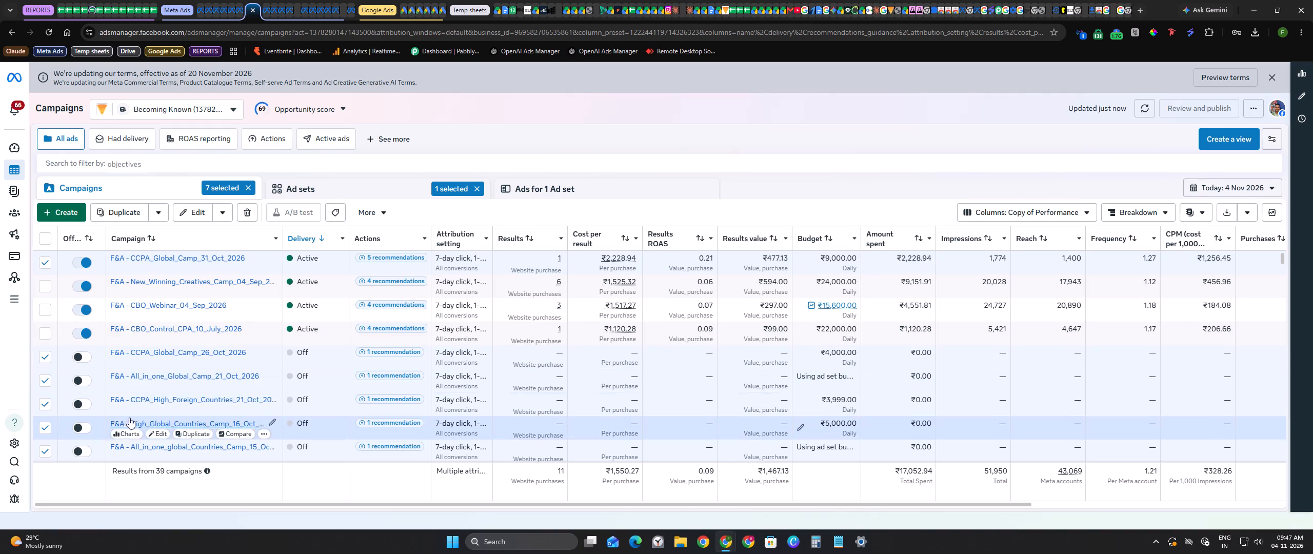
left_click(297, 186)
left_click_drag(1254, 176, 1259, 188)
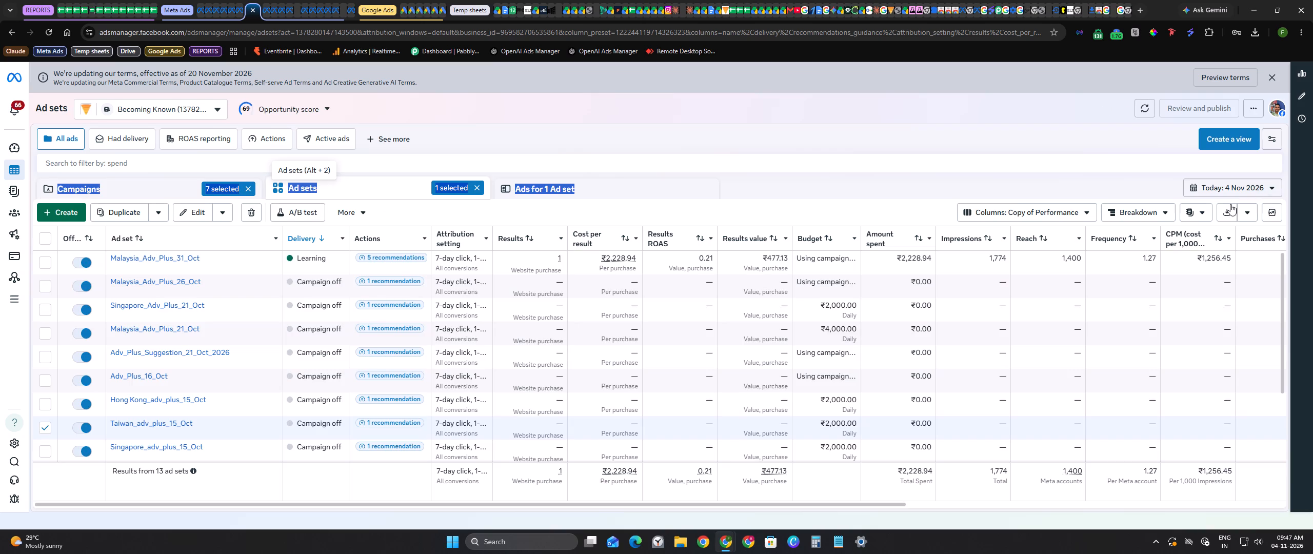
left_click(1214, 187)
left_click(953, 249)
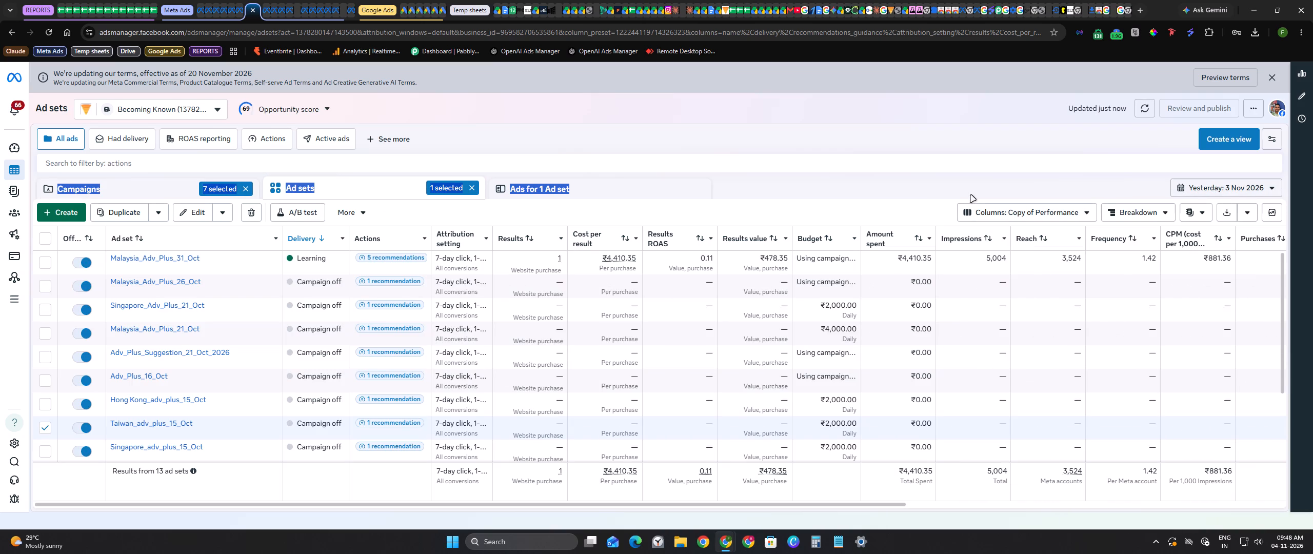
key("alt+Tab")
type("4410")
Enter 2228 as Sudharsanan - Global's today Meta spend, using the same ad sets' amount spent for today, 4 Nov 2026.
key("Tab")
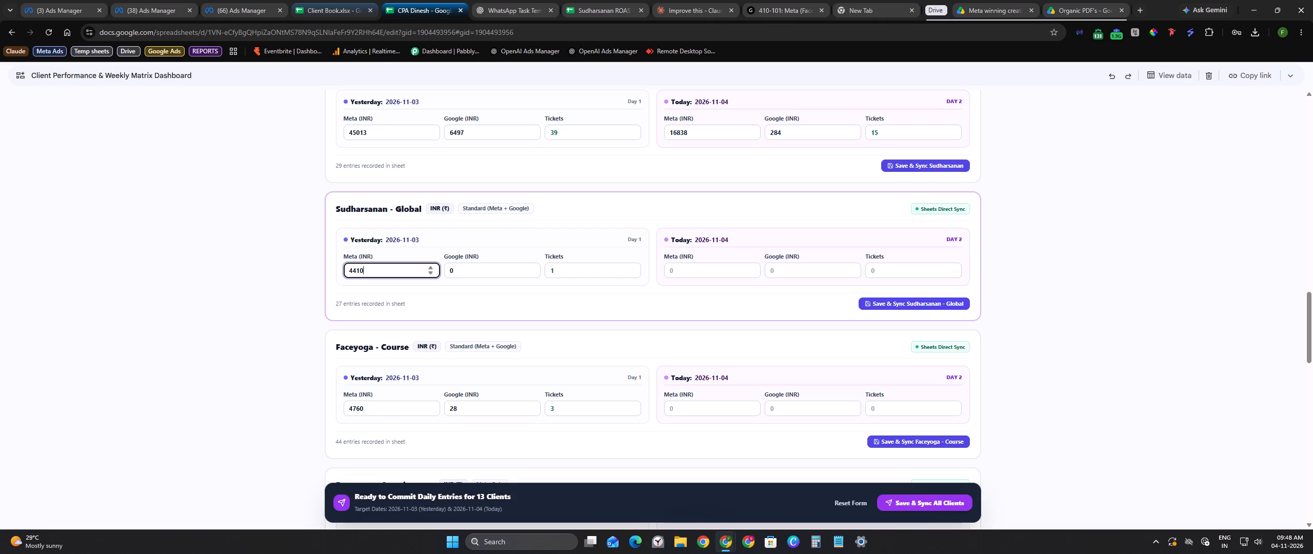
key("Tab")
key("Tab")
key("alt+Tab")
left_click(1259, 184)
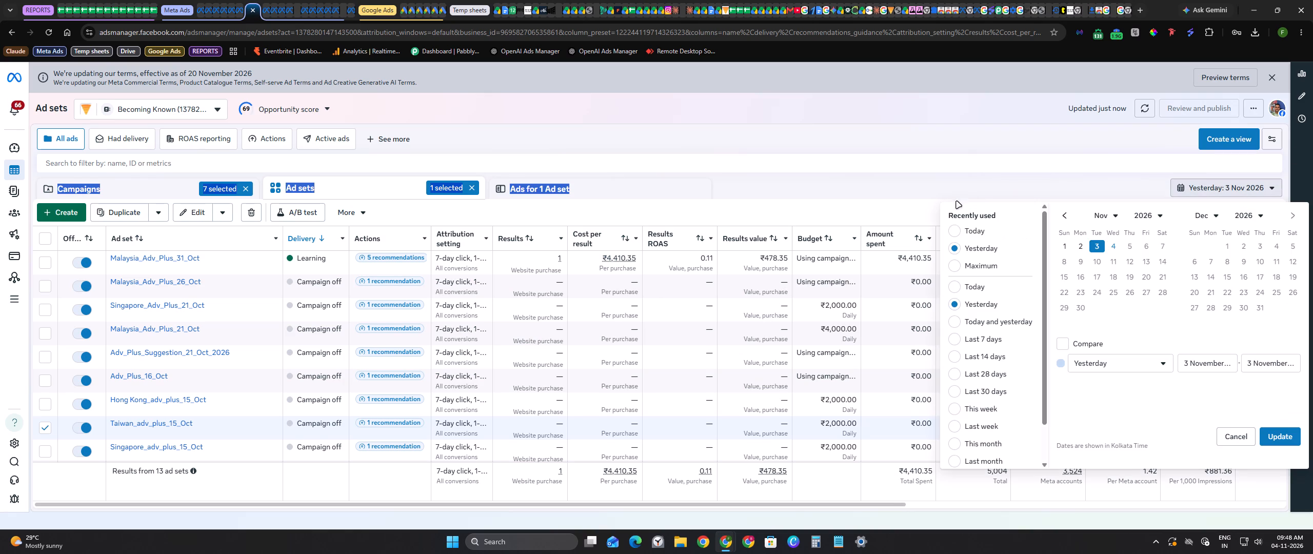
left_click(964, 232)
key("alt+Tab")
type("2228")
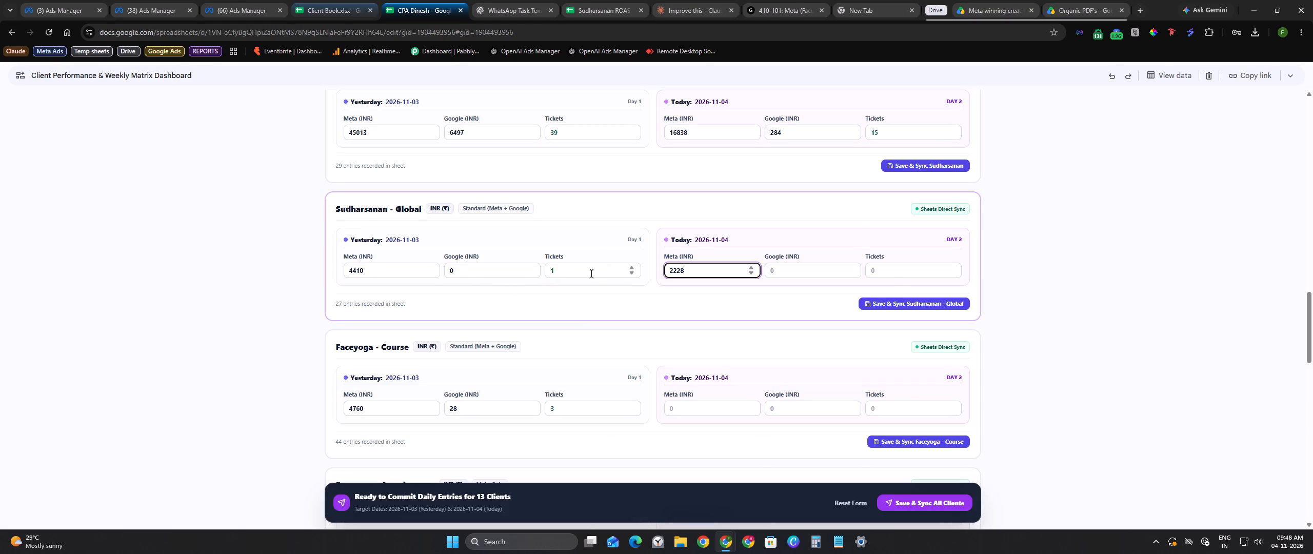
With Sudharsanan - Global's yesterday tickets selected for replacement, number the Nov 4 registration 1 in the 5-NOV-2026 UTC+8 sheet and return to the form.
left_click_drag(591, 273, 271, 205)
key("alt+Tab")
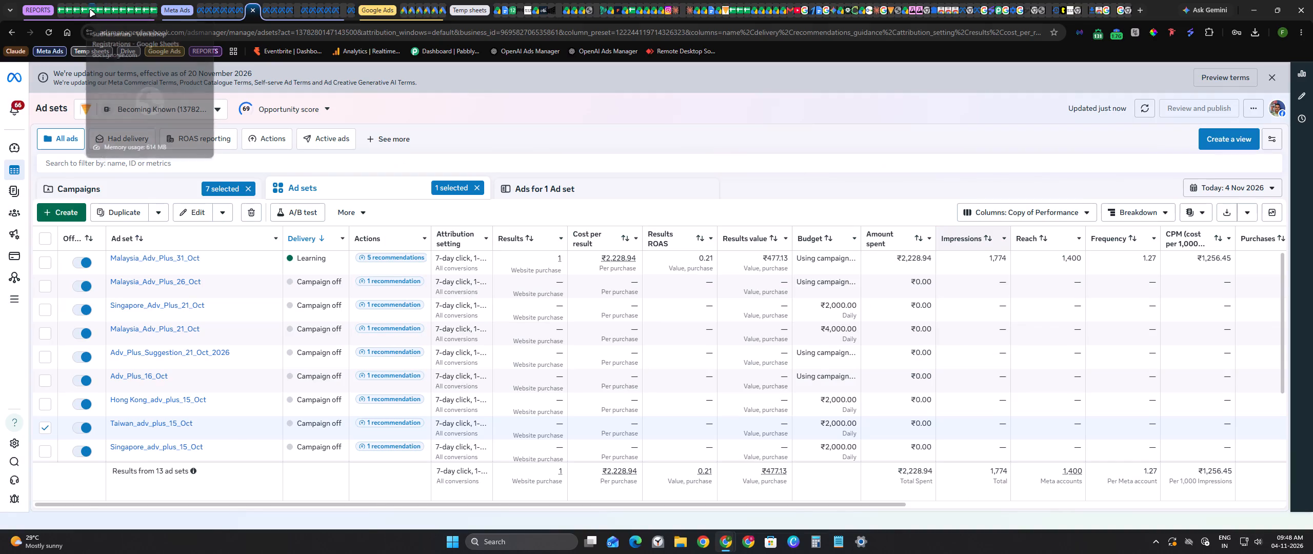
left_click(90, 10)
left_click(161, 522)
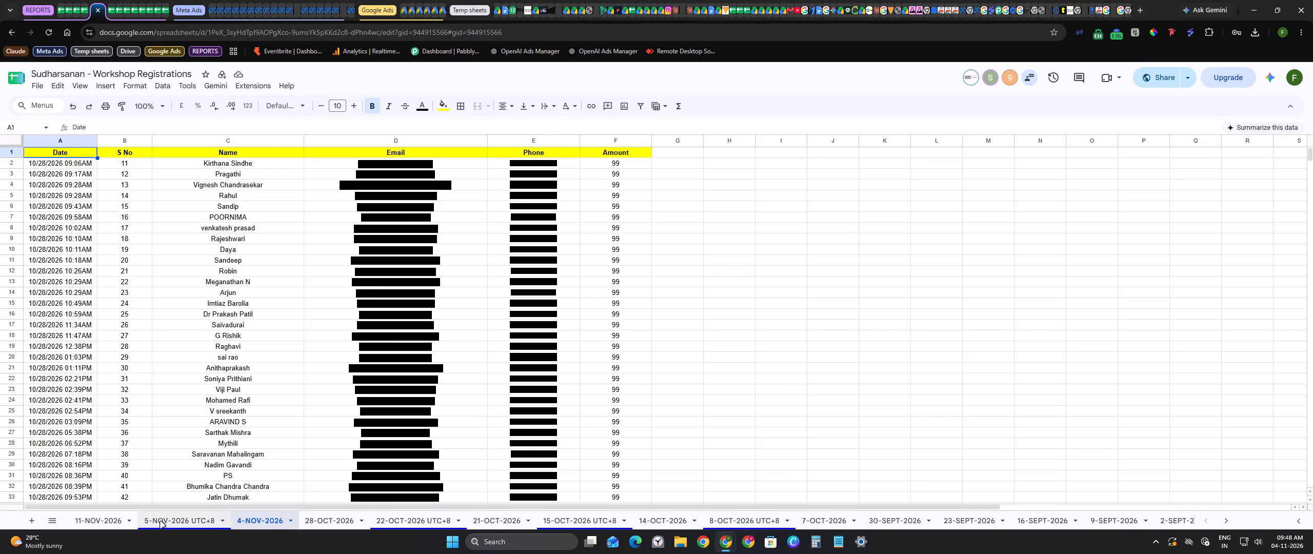
left_click(129, 412)
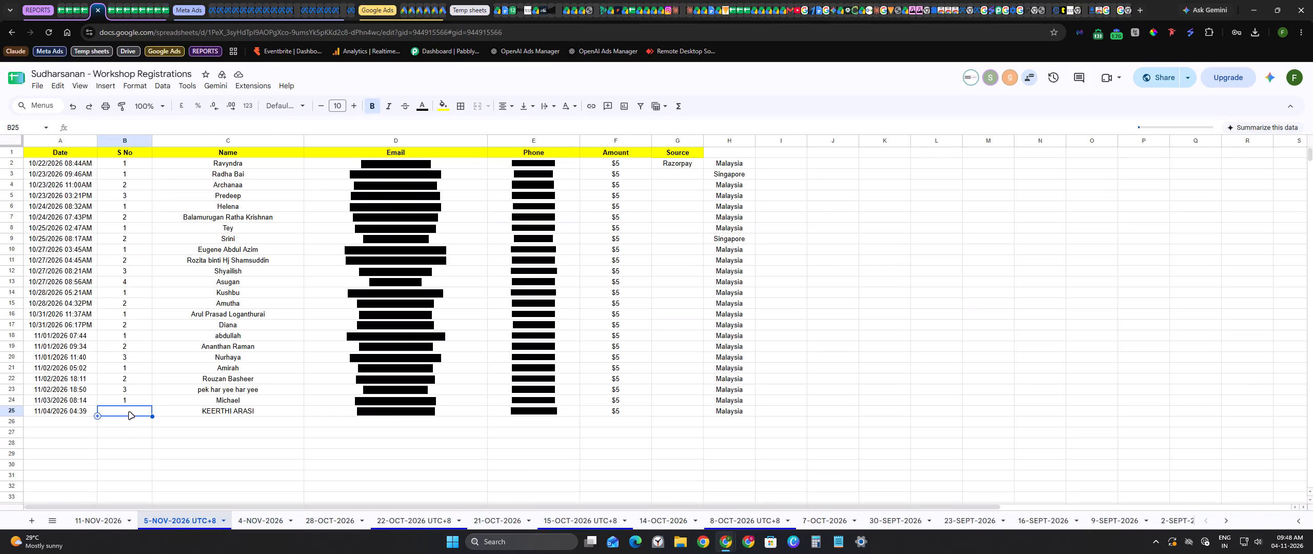
key("1")
key("Return")
key("alt+Tab")
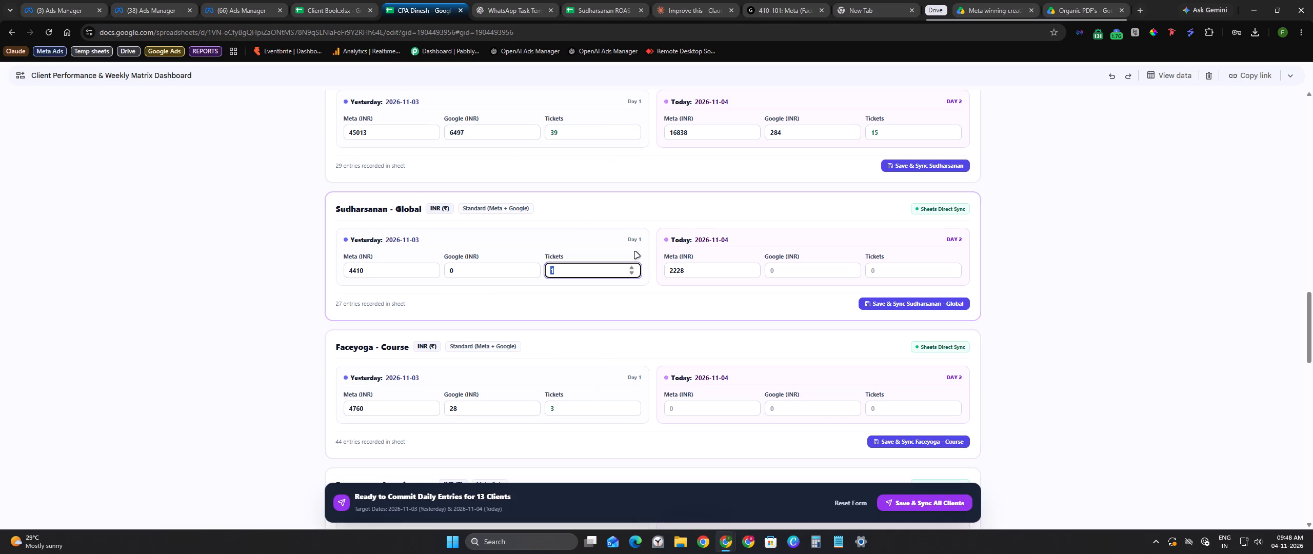
Enter 1 as Sudharsanan - Global's today tickets, then save and sync Sudharsanan - Global.
key("Tab")
key("Tab")
key("Tab")
key("1")
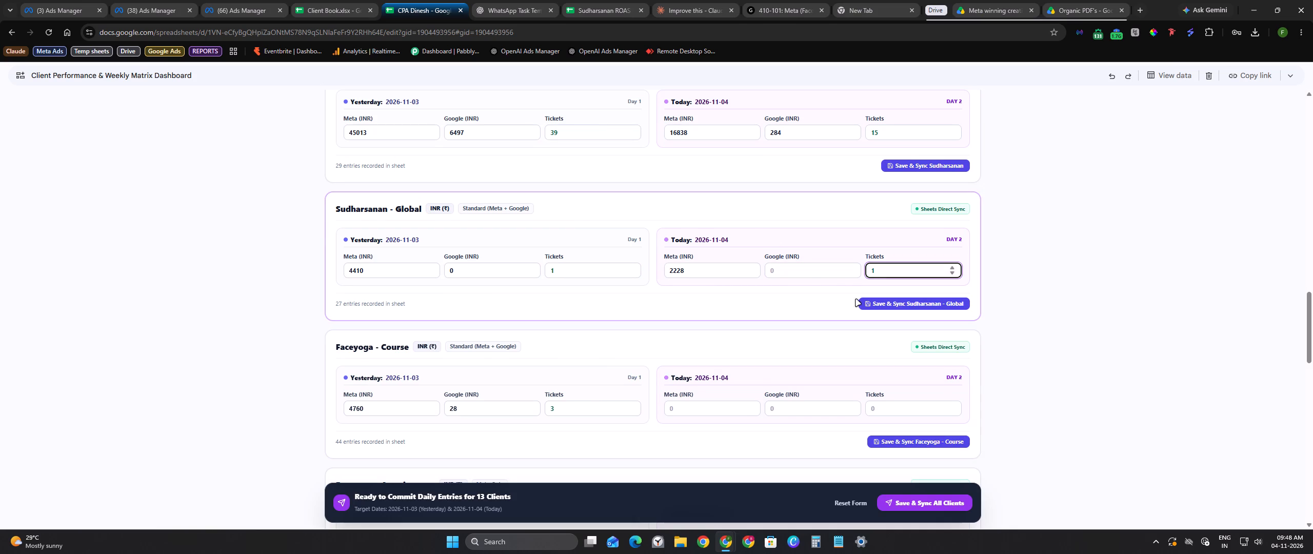
key("Tab")
key("Return")
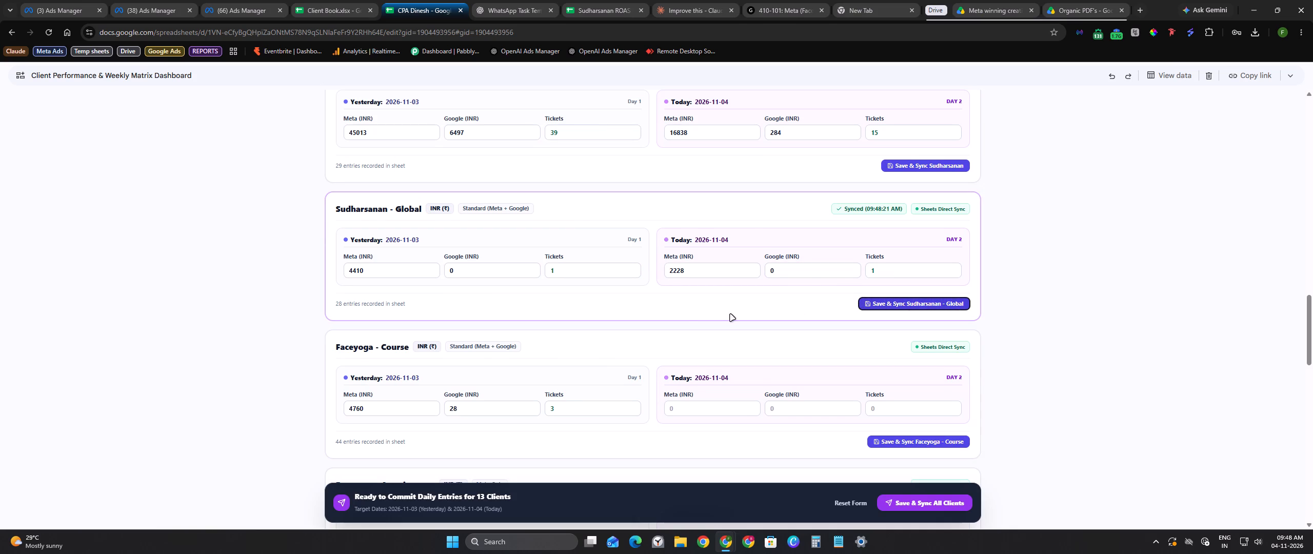
Enter 14414 as Faceyoga - Course's yesterday Meta spend, using the Faceyoga ad account's total campaign amount spent for yesterday, 3 Nov 2026.
left_click_drag(379, 409, 151, 376)
key("alt+Tab")
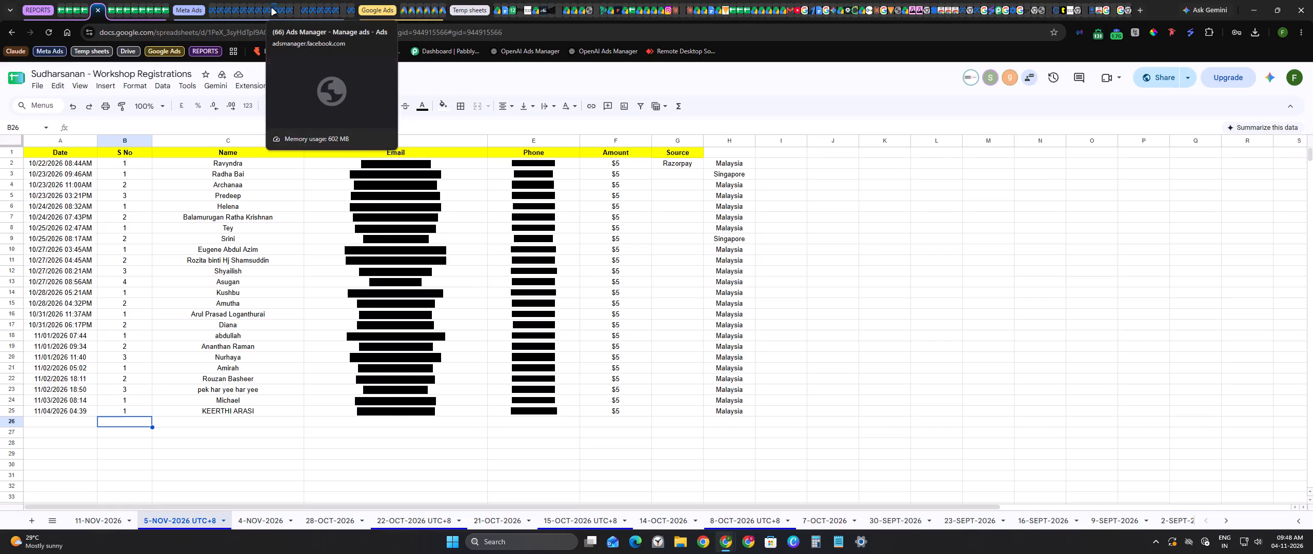
left_click(272, 11)
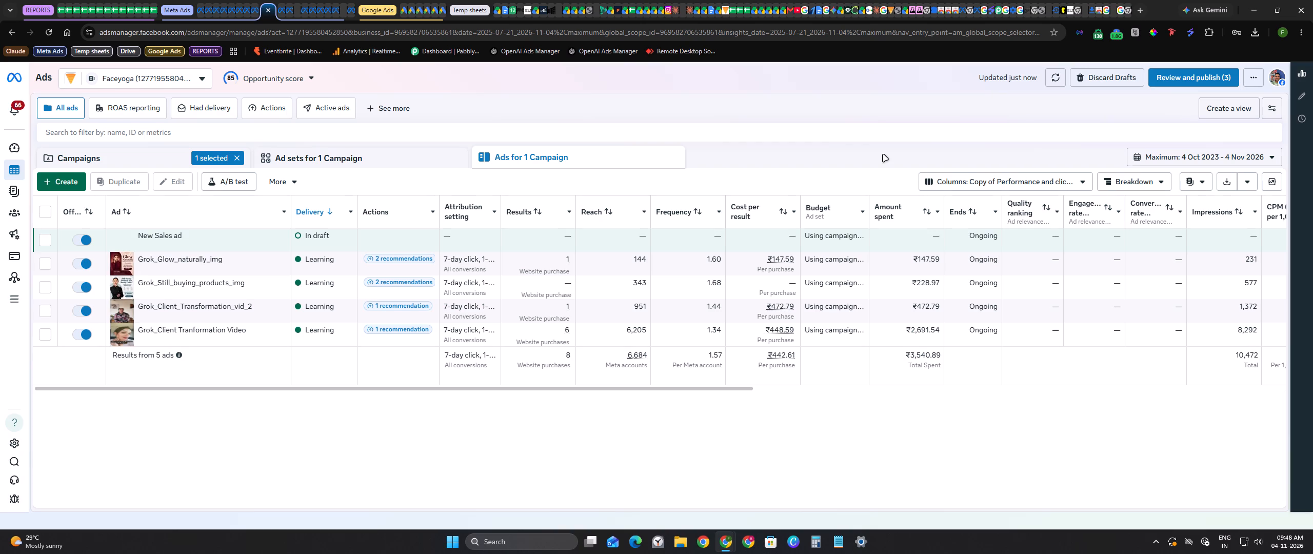
left_click(157, 165)
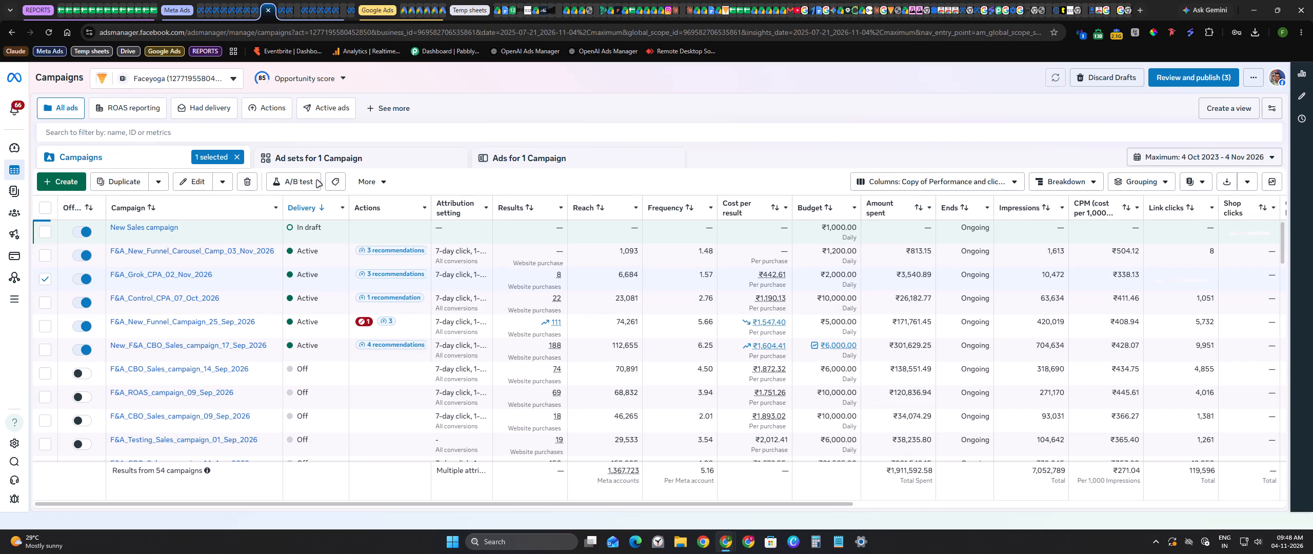
left_click(1191, 163)
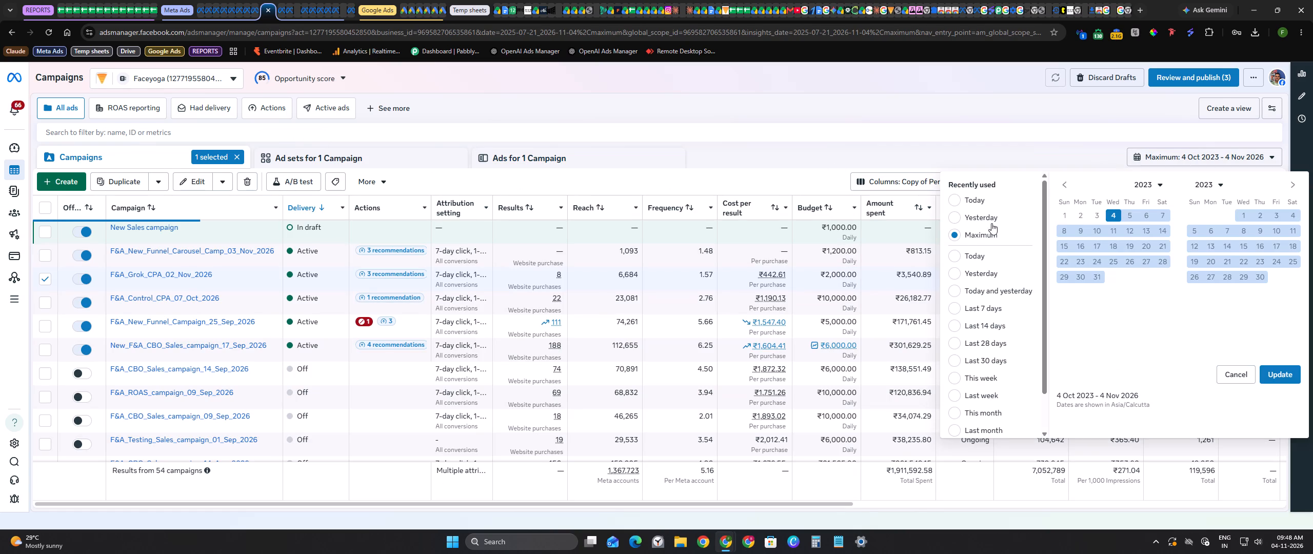
left_click(976, 212)
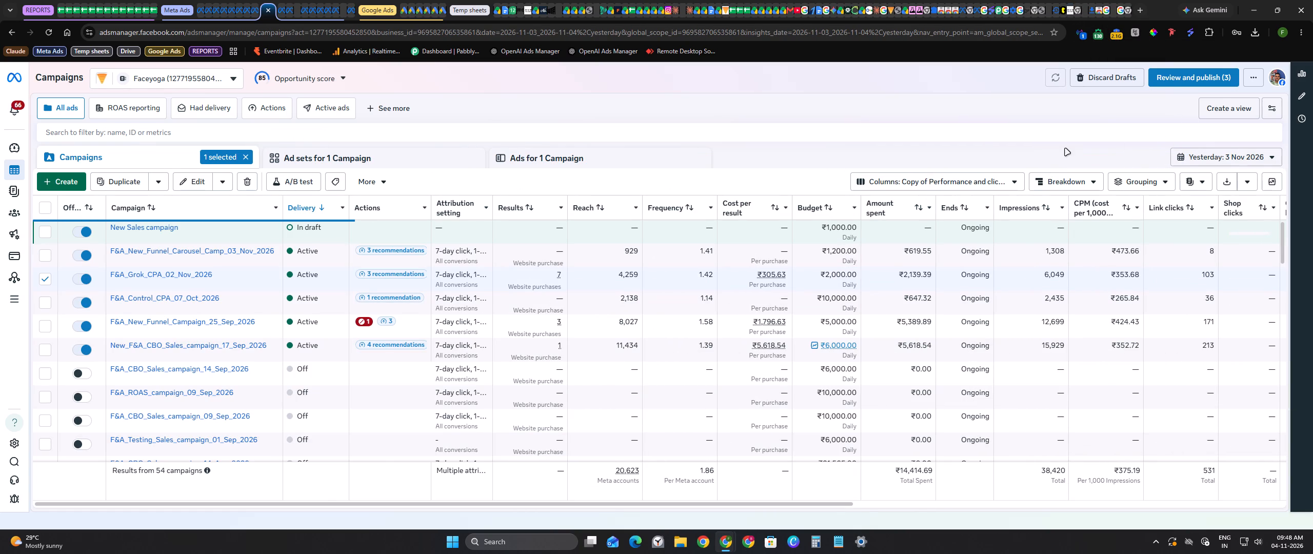
key("alt+Tab")
key("alt+Tab")
key("alt+Tab")
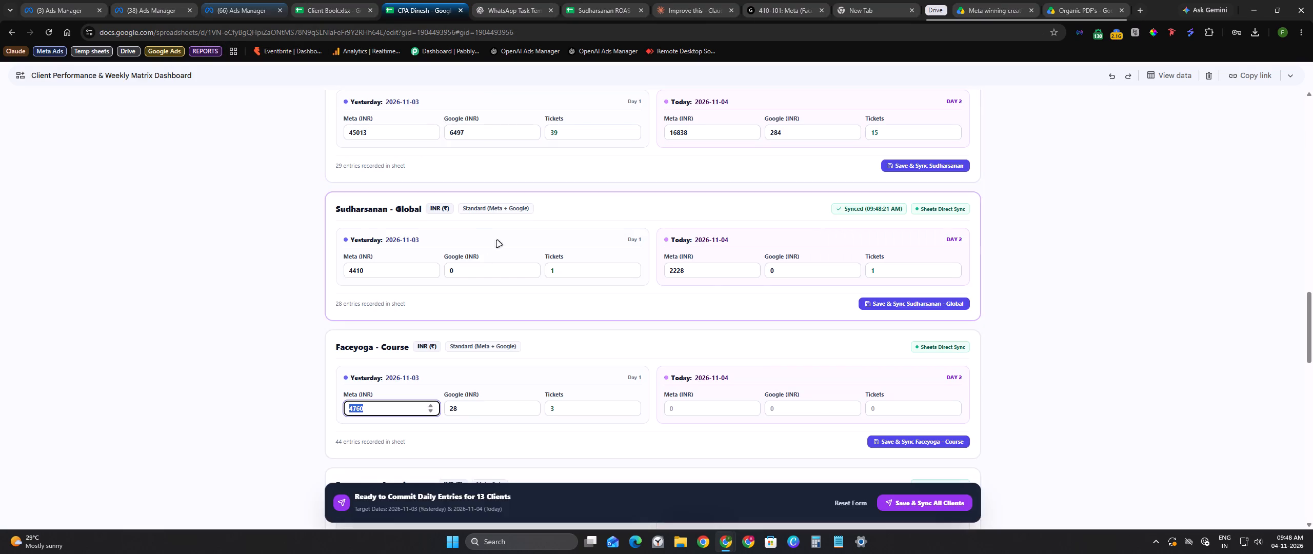
key("alt+Tab")
scroll(518, 359, "down", 2)
key("alt+Tab")
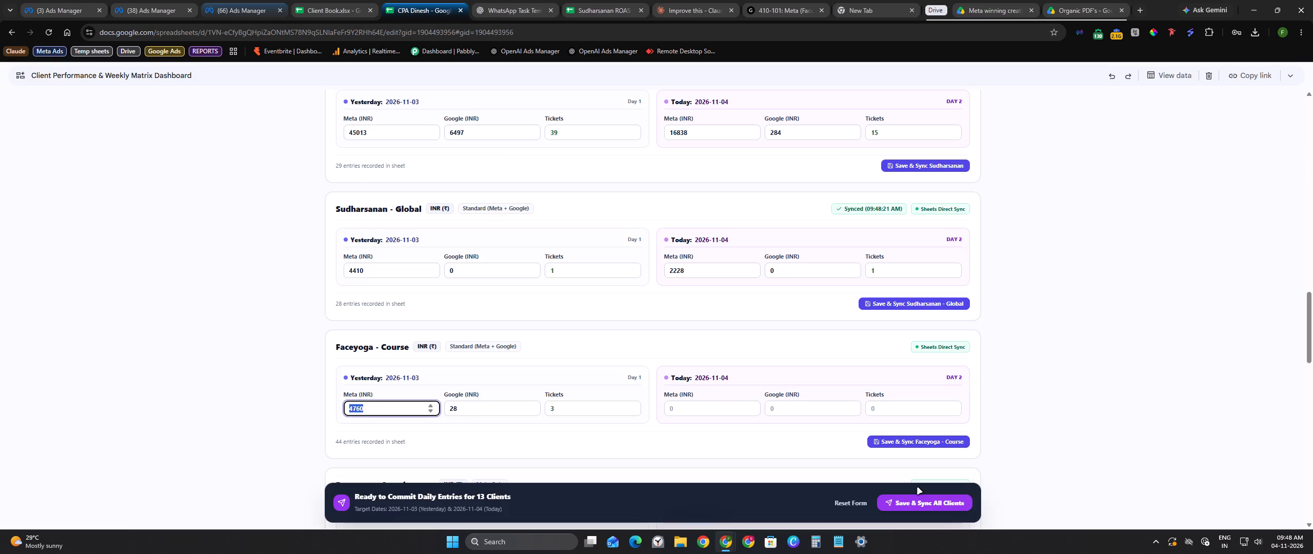
type("14414")
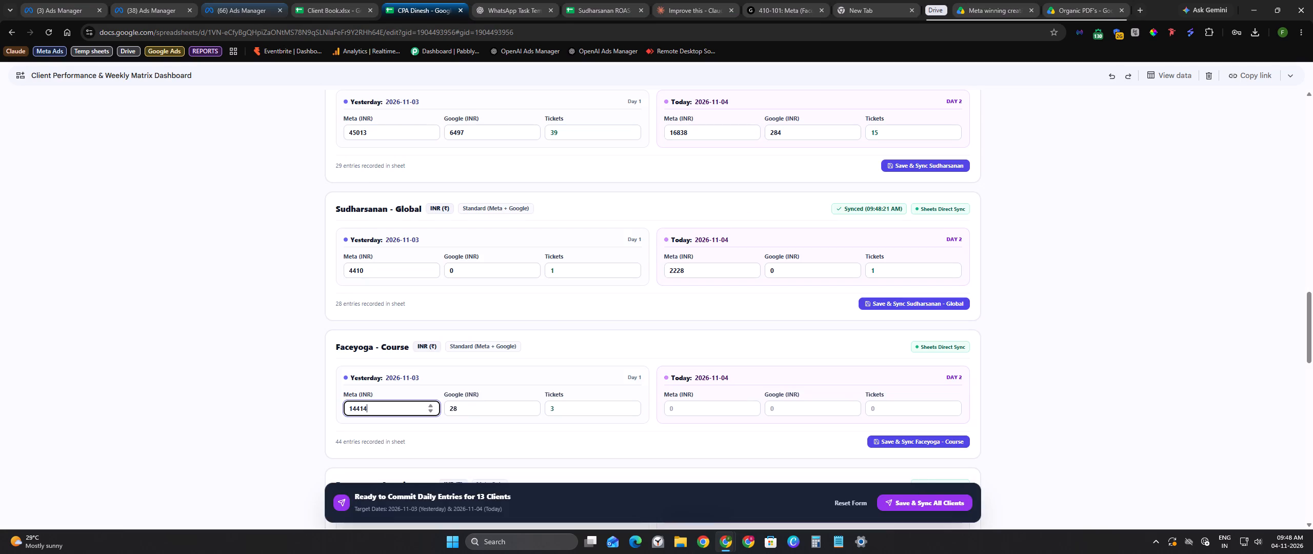
Select Faceyoga - Course's yesterday Google spend for replacement and set its Google Ads account overview to yesterday, Nov 3, 2026.
key("Tab")
key("Tab")
key("Tab")
key("alt+Tab")
key("alt+Tab")
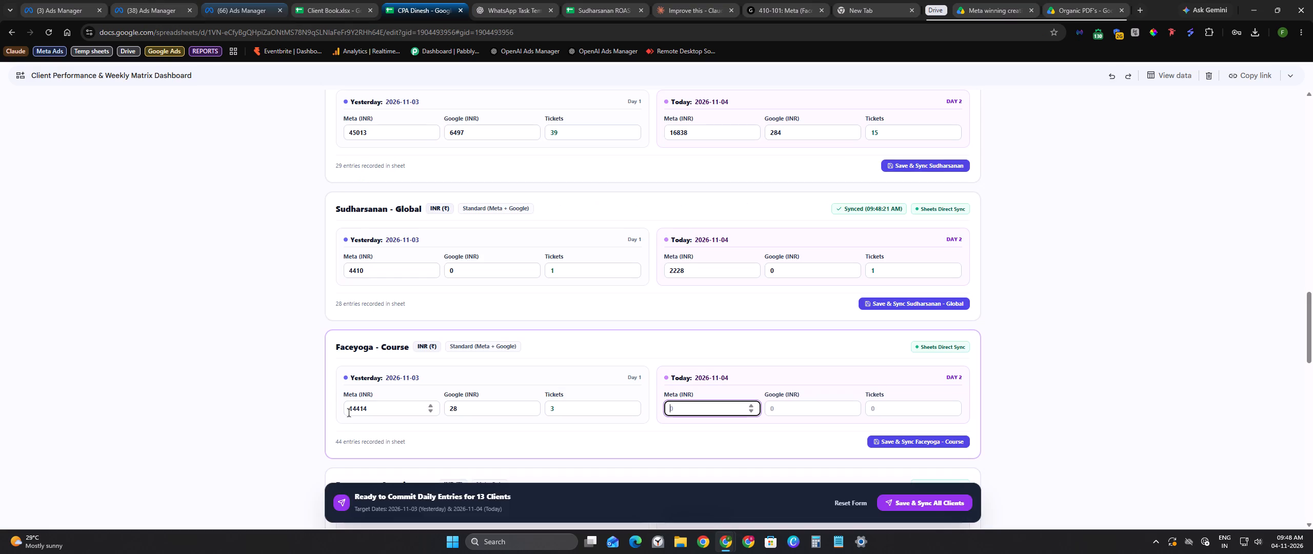
key("alt+Tab")
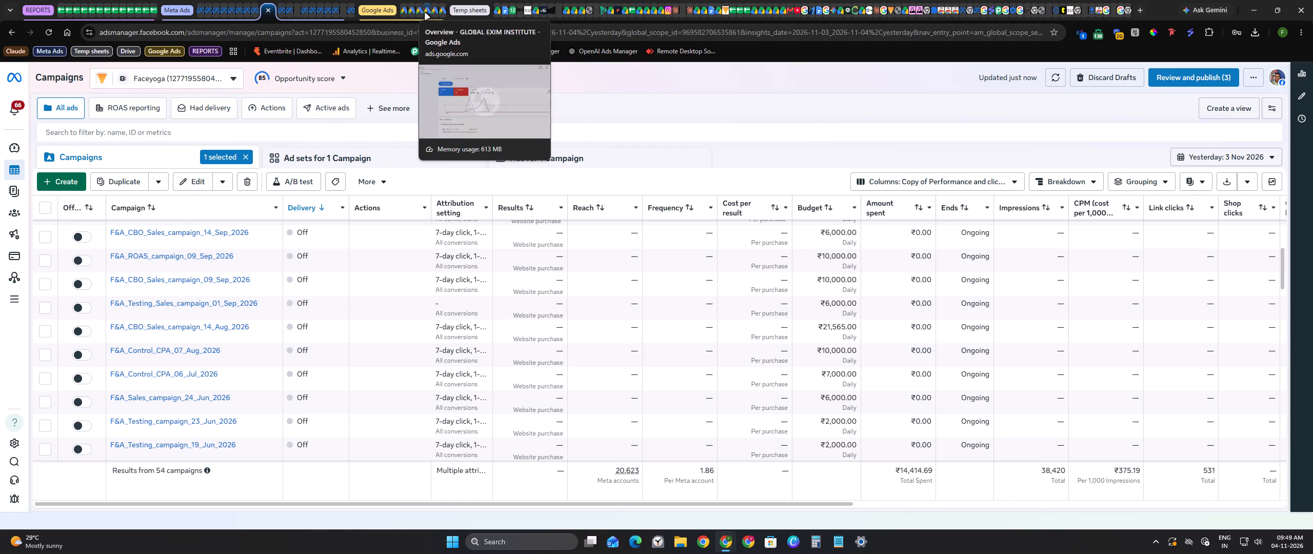
left_click(443, 14)
key("alt+Tab")
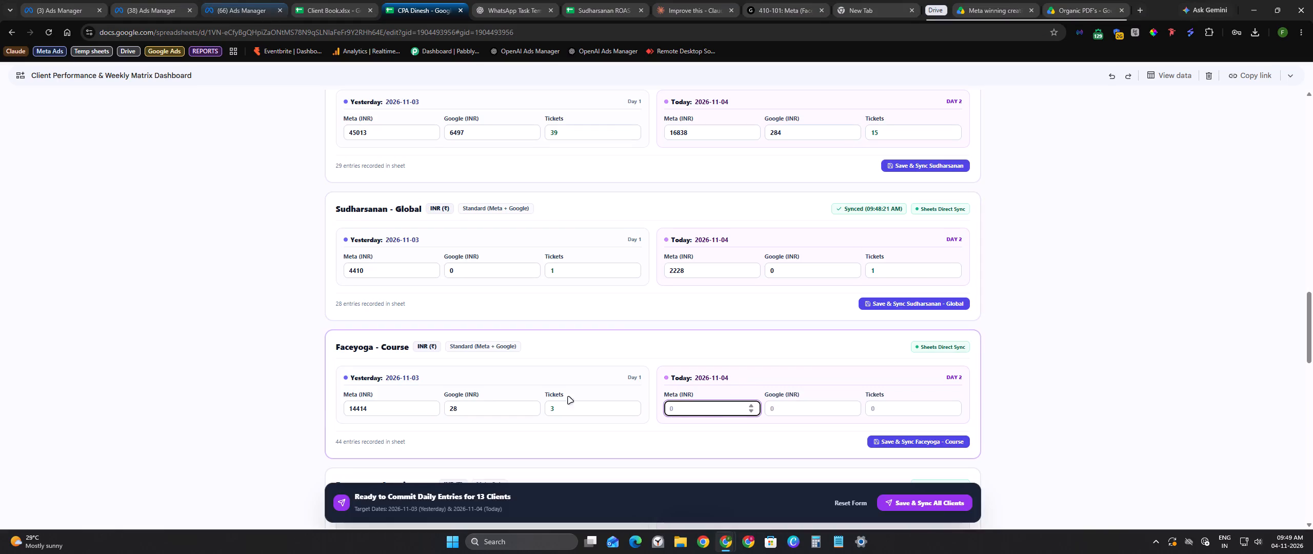
left_click_drag(478, 408, 267, 402)
key("alt+Tab")
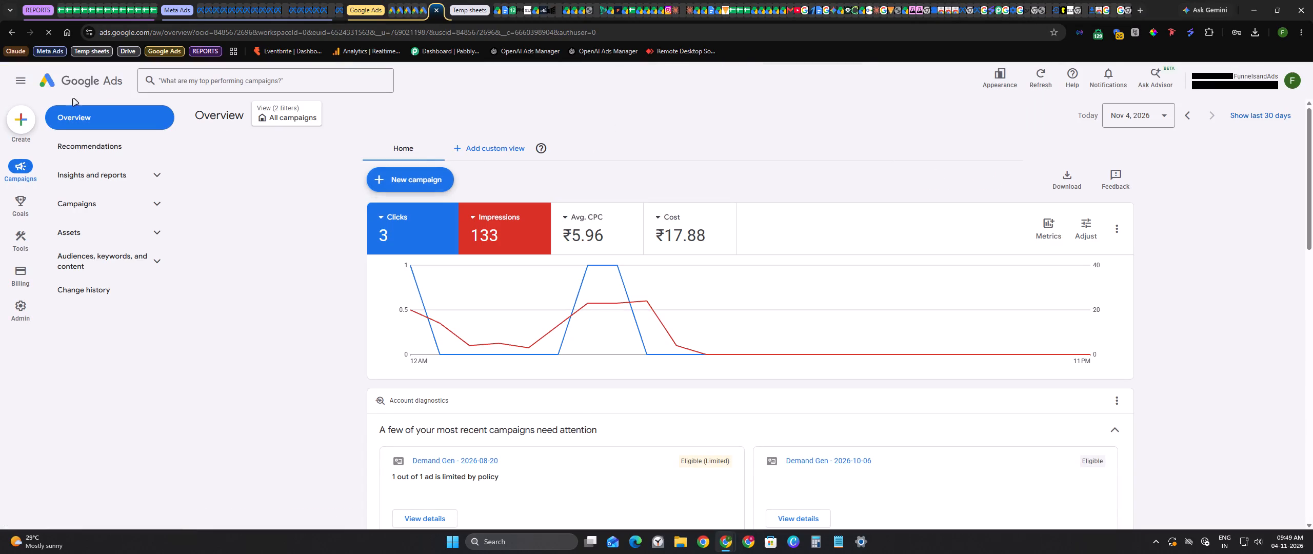
left_click(1192, 112)
Suspend all inactive browser tabs with the Chrome RAM optimizer.
left_click(1105, 39)
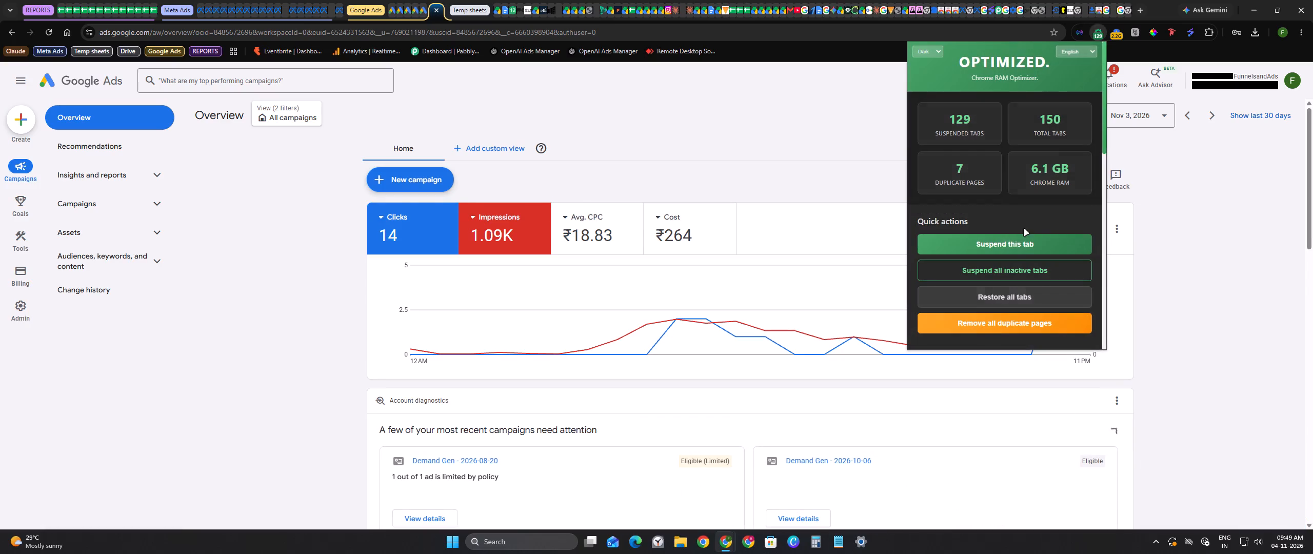
left_click(995, 267)
left_click(1207, 267)
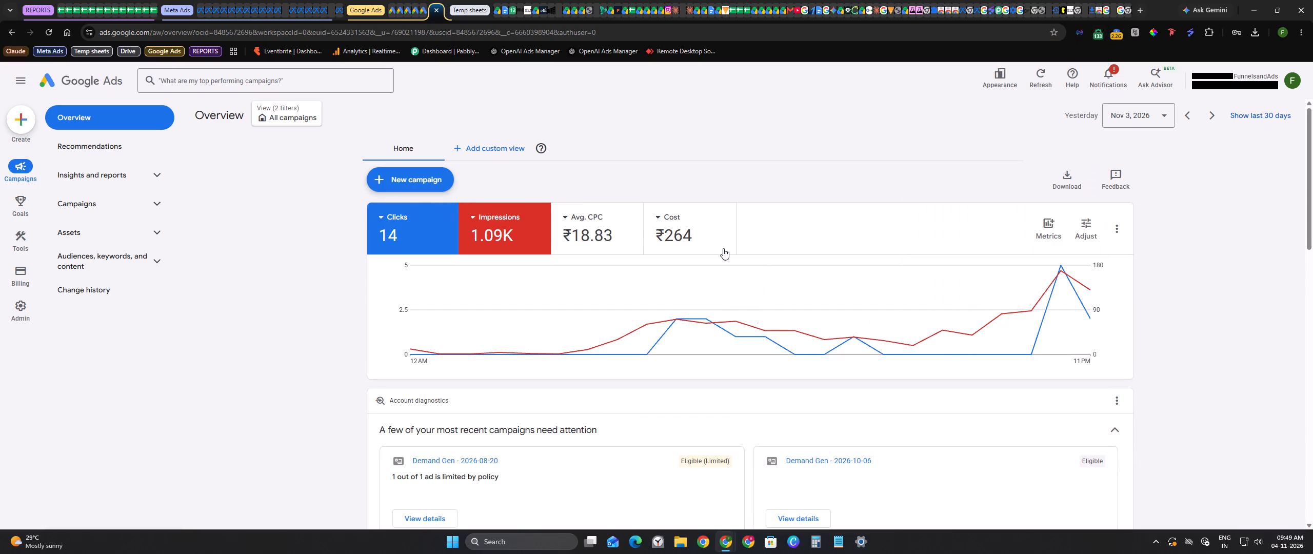
Enter 264 as Faceyoga - Course's yesterday Google spend, using the Nov 3, 2026 cost in Google Ads.
key("alt+Tab")
type("264")
Enter 17 as Faceyoga - Course's today Google spend, using the whole-rupee Google Ads cost for Nov 4, 2026.
key("Tab")
key("Tab")
key("Tab")
key("alt+Tab")
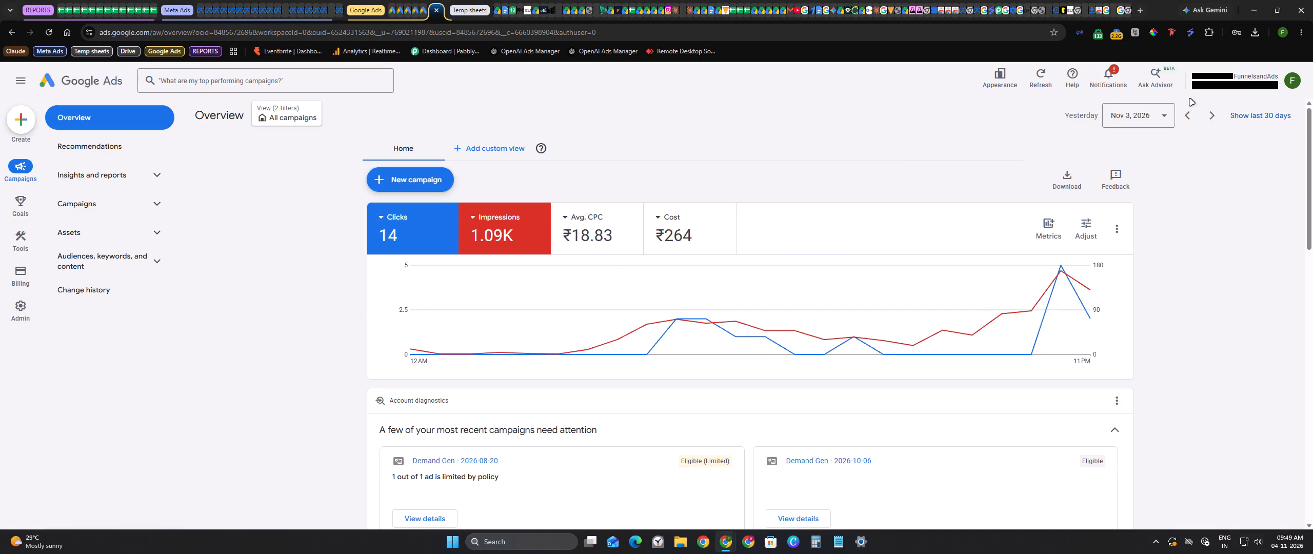
left_click(1212, 110)
key("alt+Tab")
type("17")
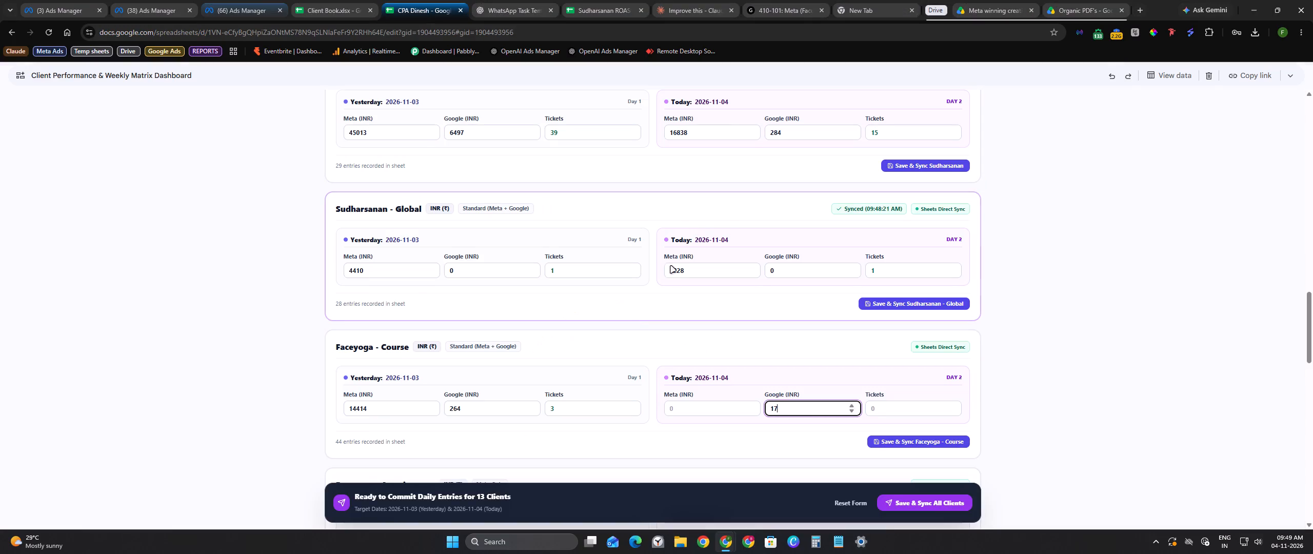
Enter 3980 as Faceyoga - Course's today Meta spend, using the Faceyoga account's amount spent for today, 4 Nov 2026, with no campaign selected.
left_click_drag(726, 411, 584, 411)
key("alt+Tab")
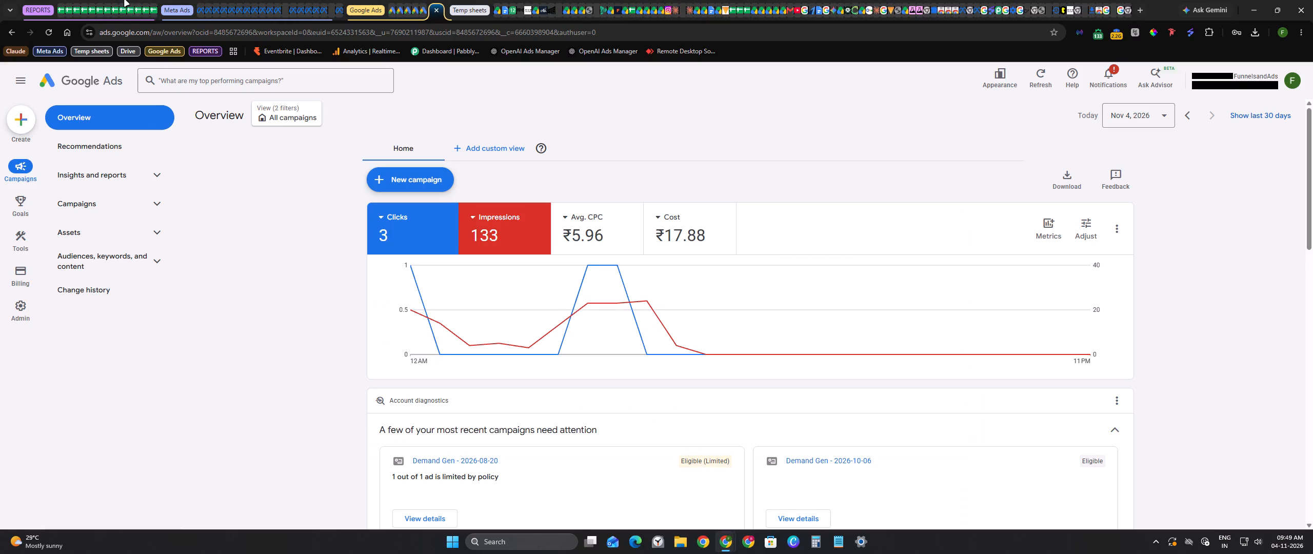
left_click(260, 12)
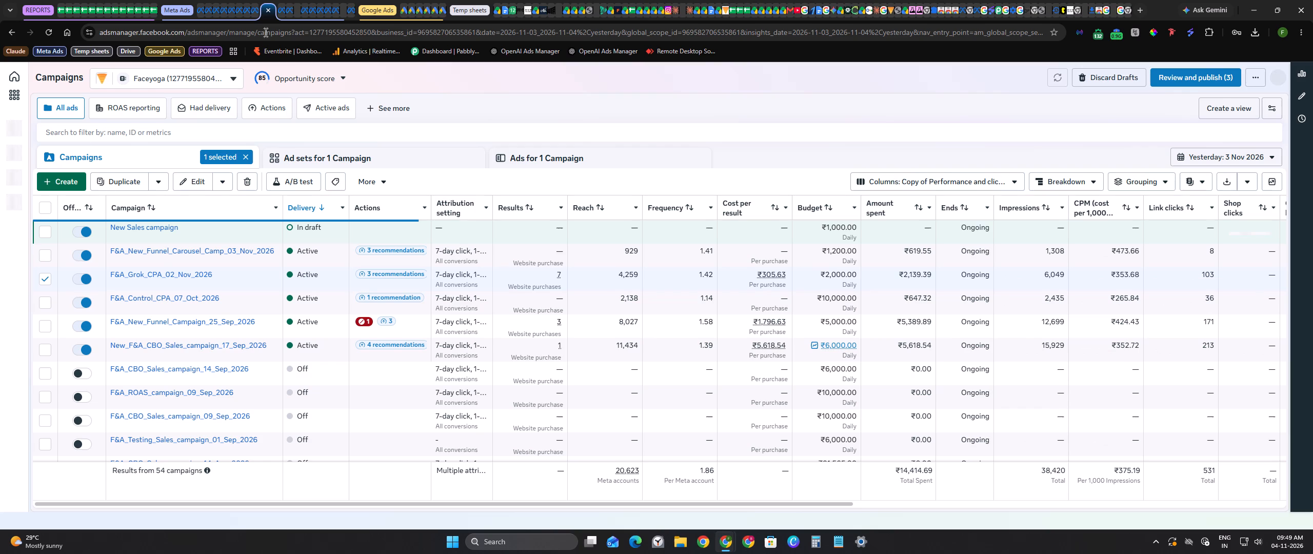
left_click(45, 282)
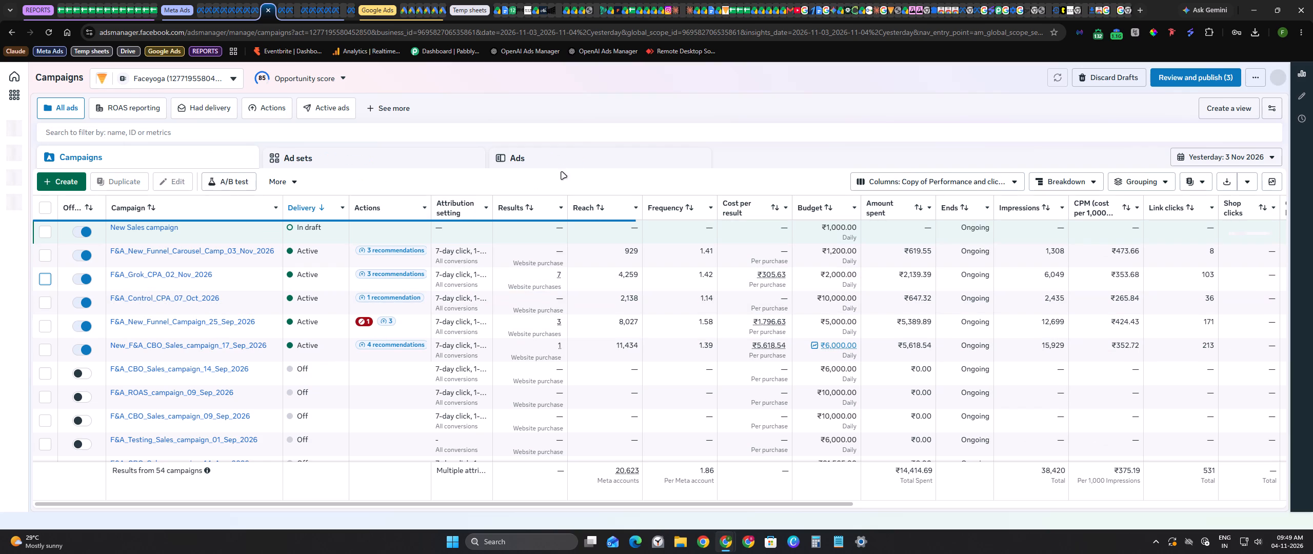
left_click(1247, 157)
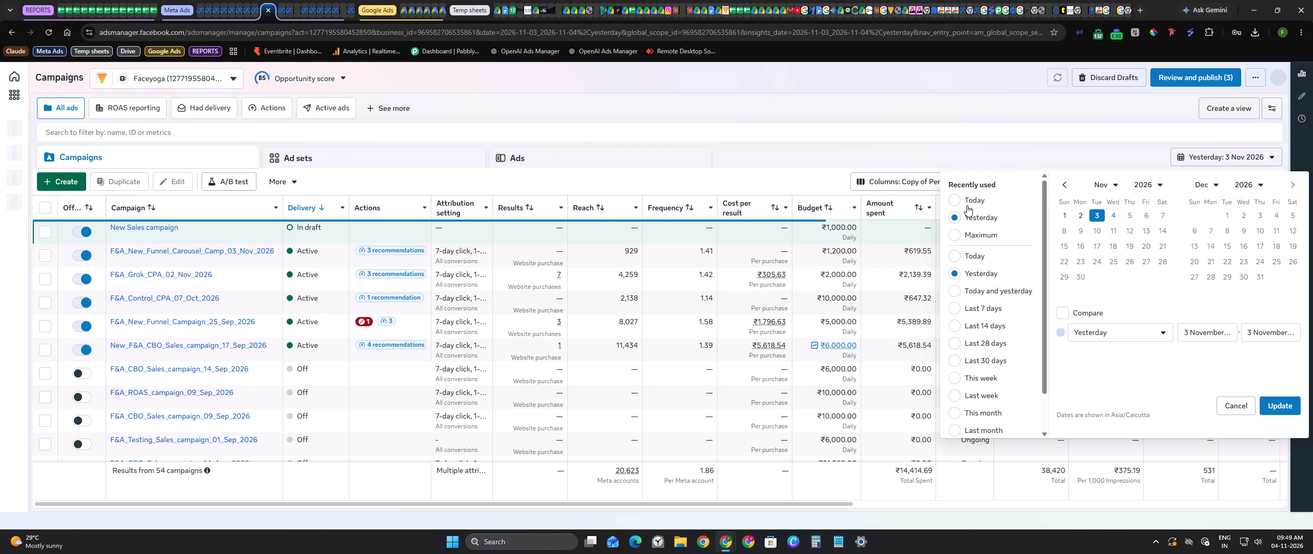
left_click(965, 203)
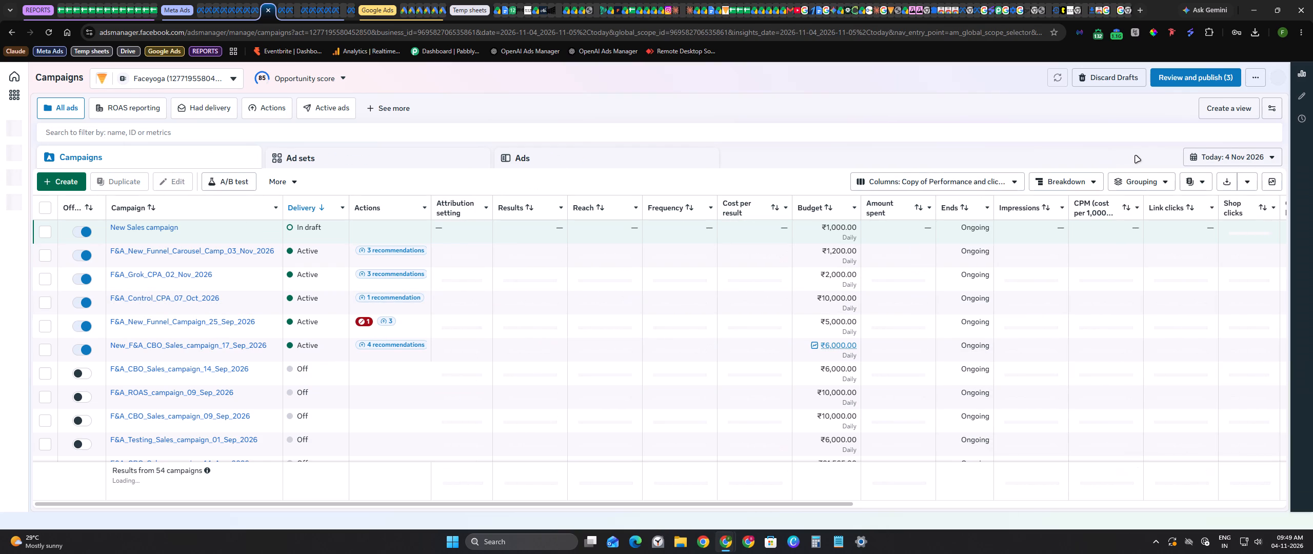
key("alt+Tab")
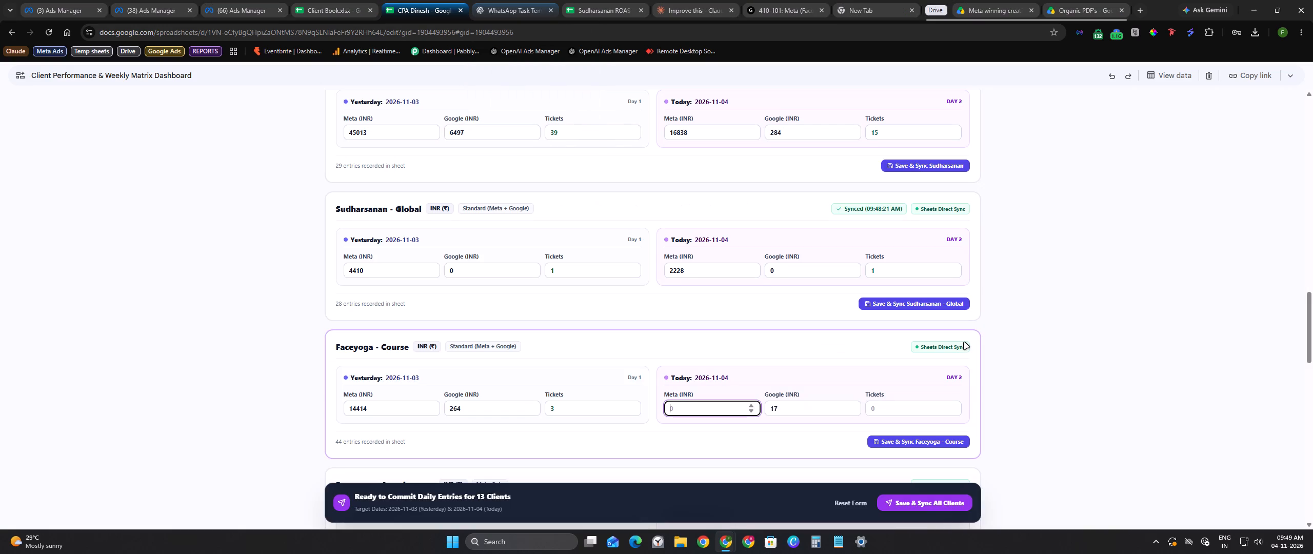
type("3980")
Enter 11 as Faceyoga - Course's yesterday tickets, using the last 03/11/2026 serial number in Face Yoga's 2999 Course Registration sheet.
left_click_drag(602, 409, 500, 391)
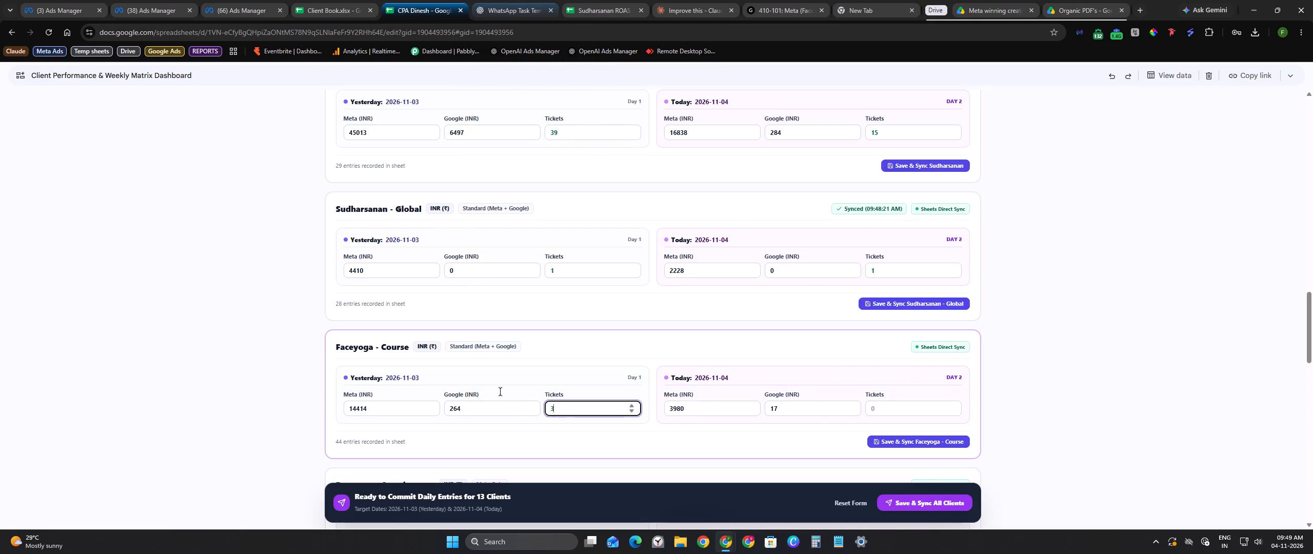
left_click_drag(500, 391, 189, 306)
key("alt+Tab")
left_click(102, 8)
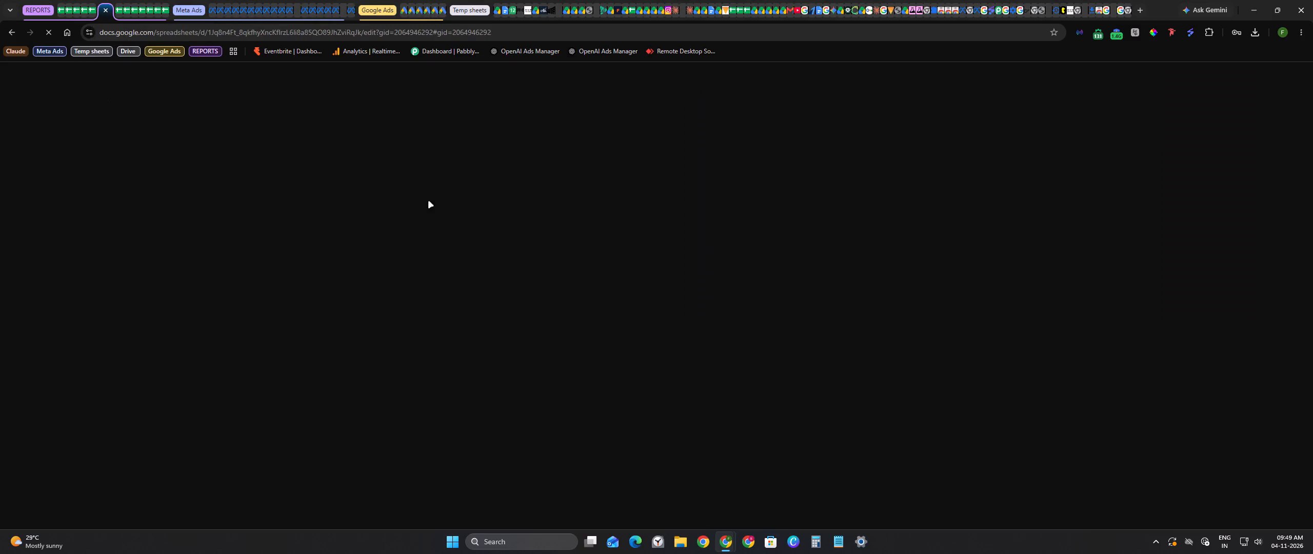
key("ctrl+Down")
key("ctrl+Down")
key("ctrl+Down")
key("ctrl+Down")
key("ctrl+Down")
key("ctrl+Down")
key("ctrl+Down")
key("ctrl+Down")
key("ctrl+Down")
key("ctrl+Down")
key("ctrl+Down")
key("ctrl+Down")
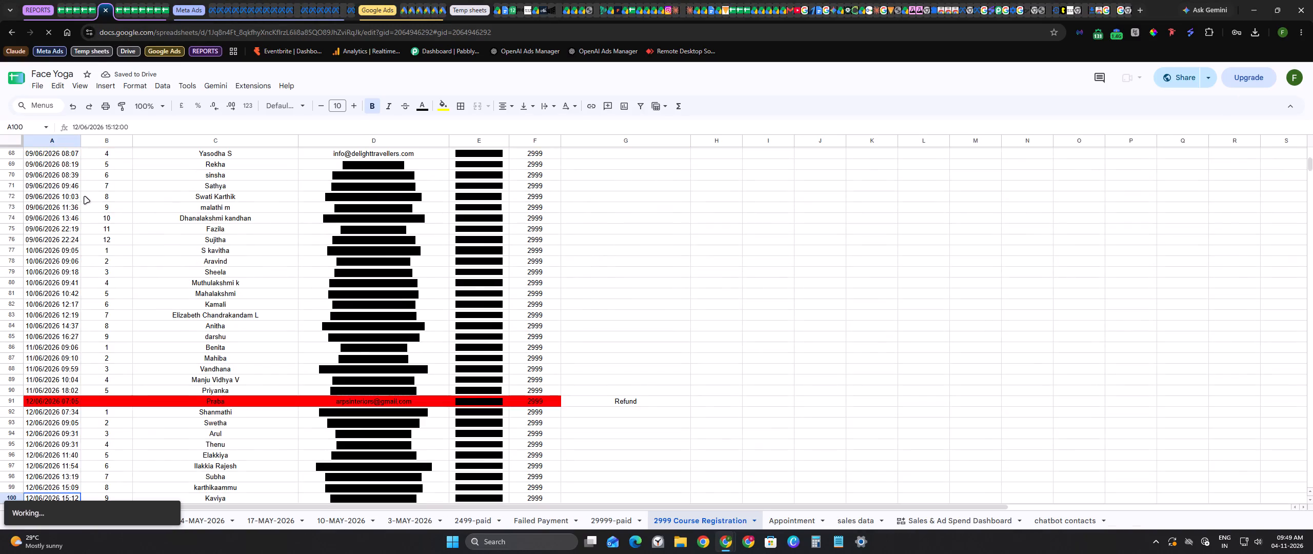
key("ctrl+Up")
scroll(91, 200, "up", 1)
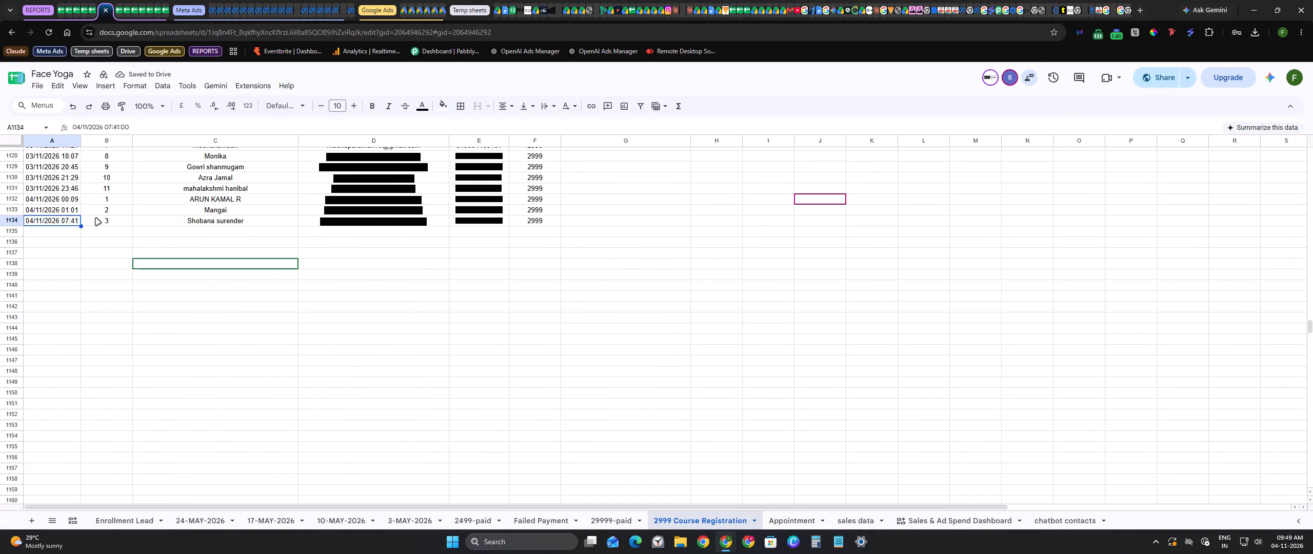
left_click(109, 186)
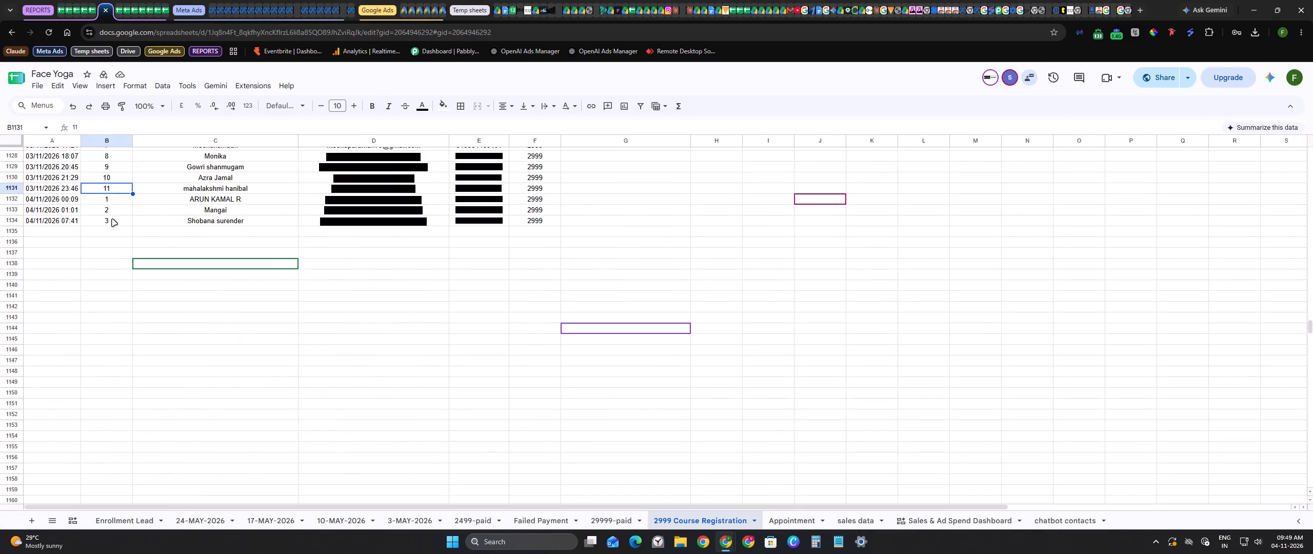
left_click(112, 220)
key("alt+Tab")
type("11")
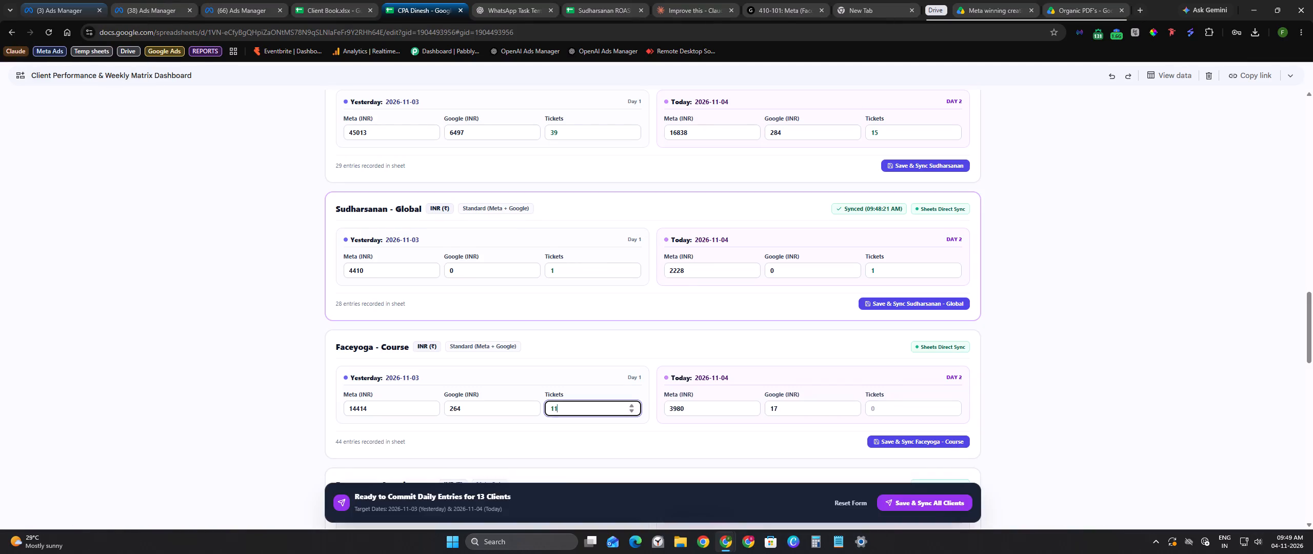
Enter 3 as Faceyoga - Course's today tickets, using the last 04/11/2026 serial number, and save and sync Faceyoga - Course.
key("Tab")
key("Tab")
key("Tab")
key("3")
left_click(914, 438)
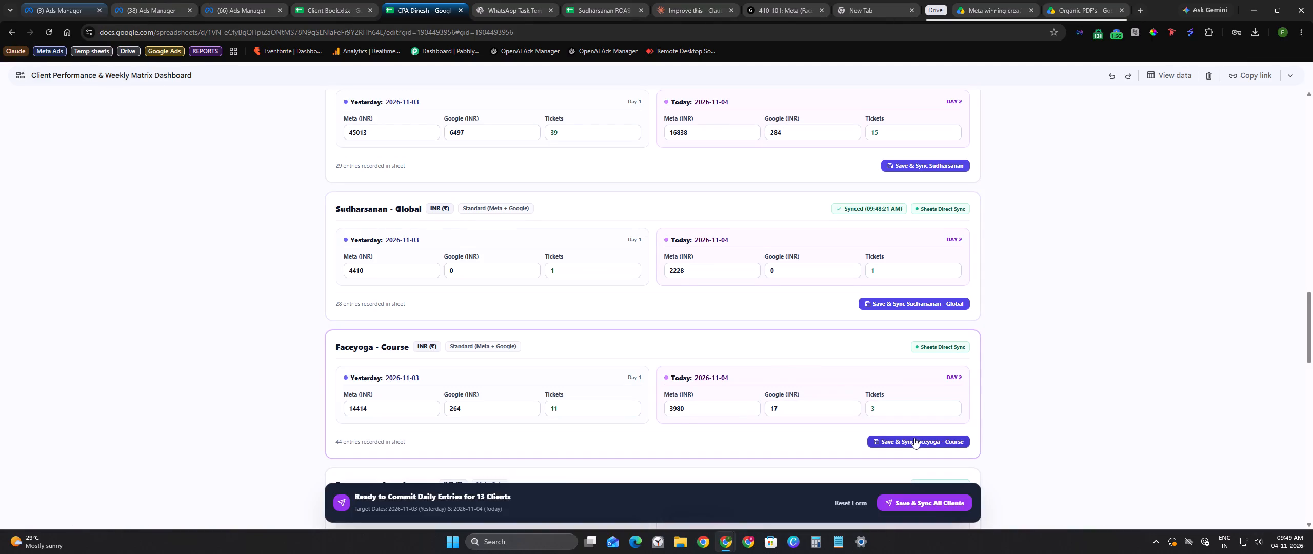
Enter 21.45 as Faceyoga - Appointment's yesterday Meta spend, using the Faceyogaplanet - 1 ad account's amount spent for 3 Nov 2026.
scroll(645, 365, "down", 5)
left_click_drag(421, 201, 69, 200)
key("alt+Tab")
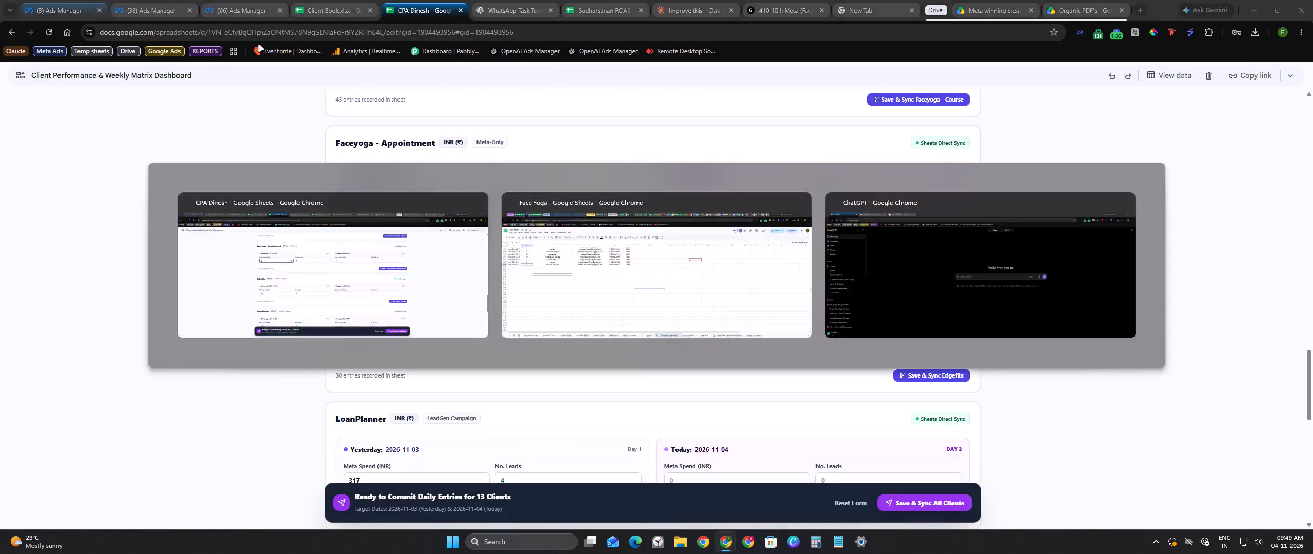
left_click(281, 13)
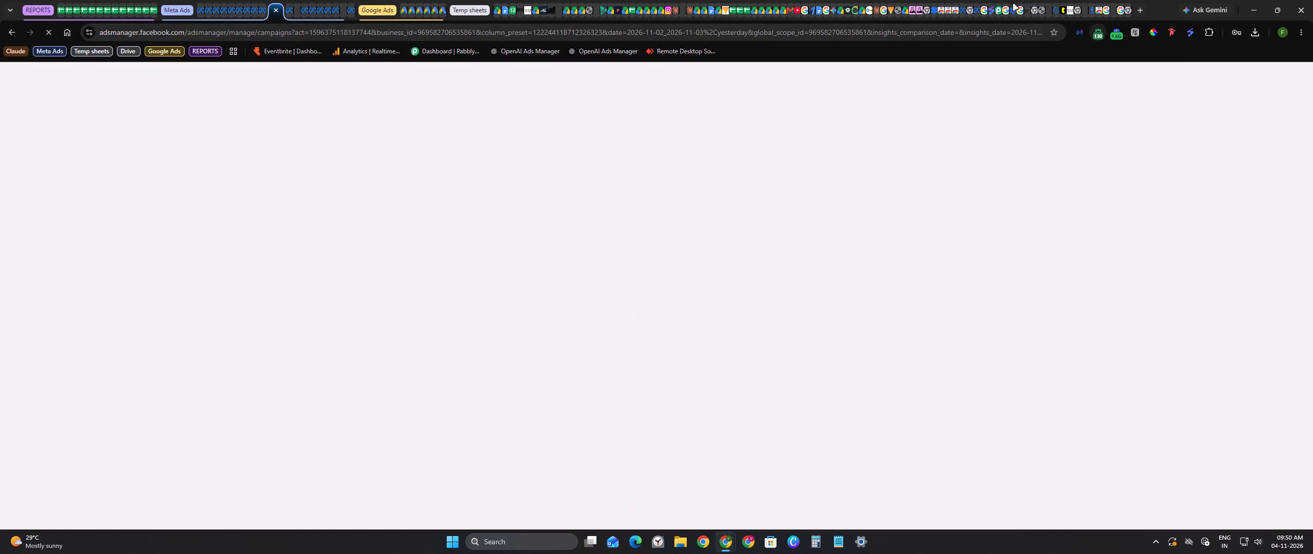
key("alt+Tab")
key("alt+Tab")
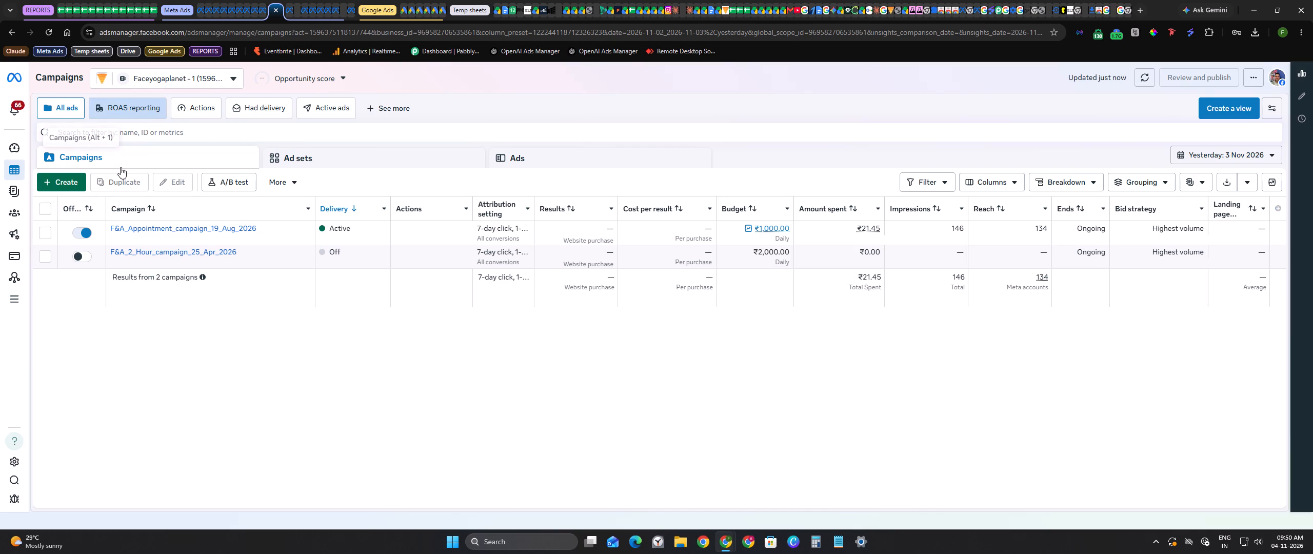
left_click(1221, 150)
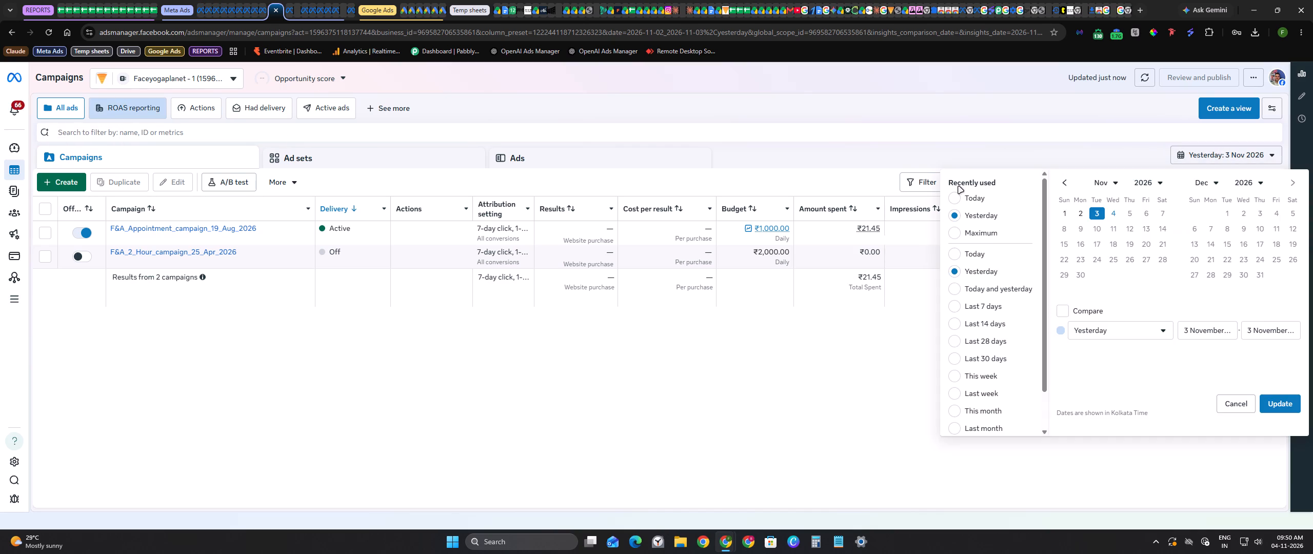
left_click(958, 151)
key("alt+Tab")
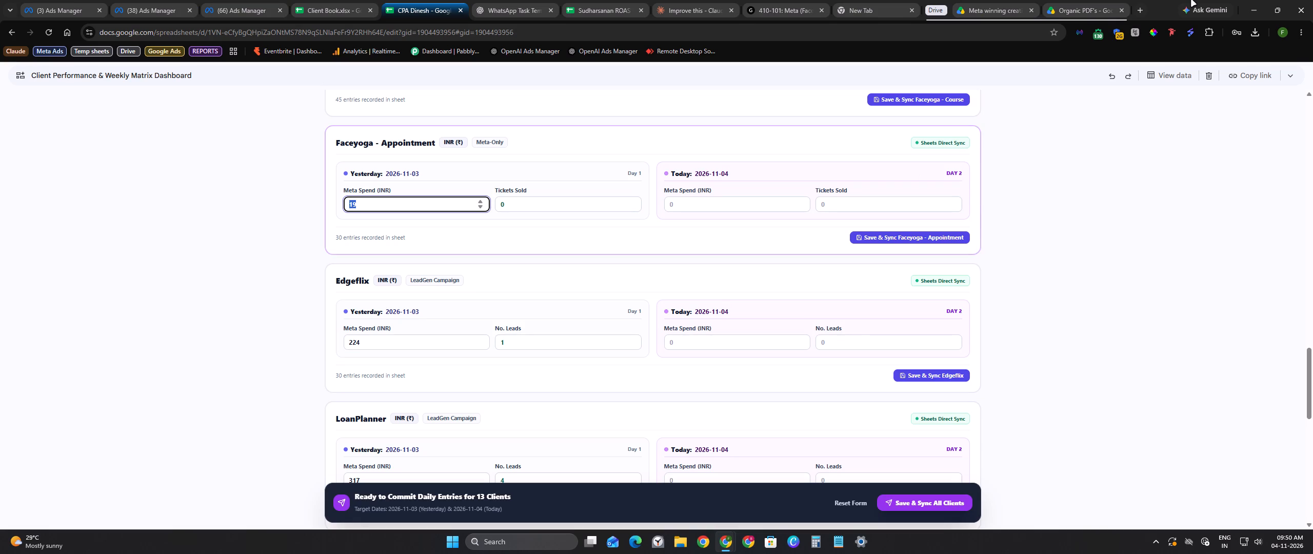
type("21.45")
Enter 0 for both today's Meta spend and tickets sold of Faceyoga - Appointment, and save and sync that client.
left_click(711, 192)
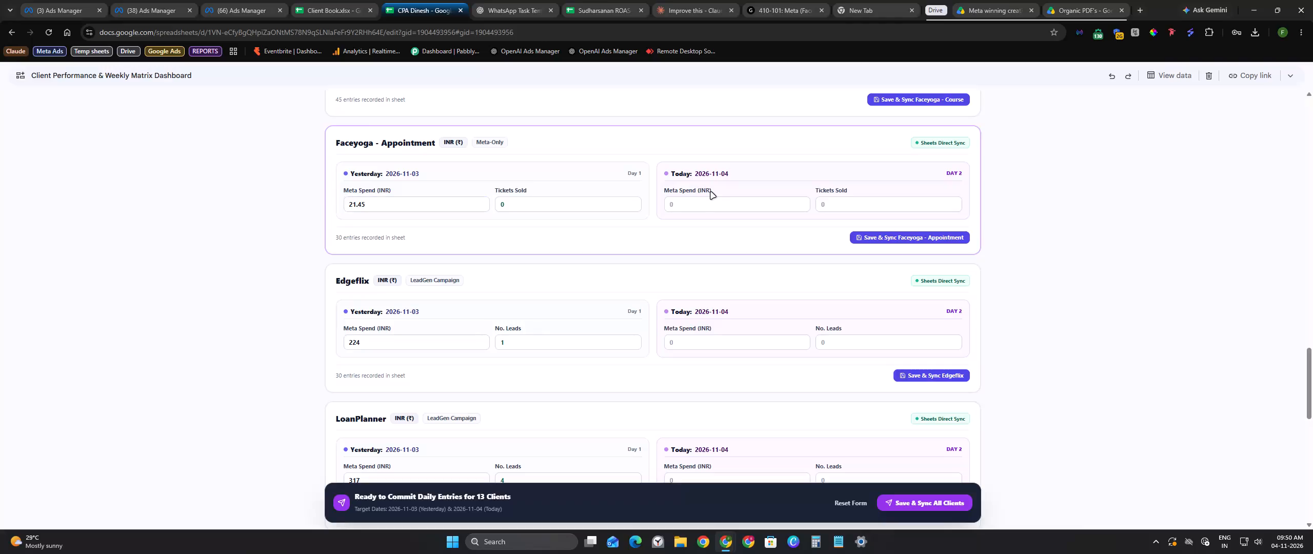
key("alt+Tab")
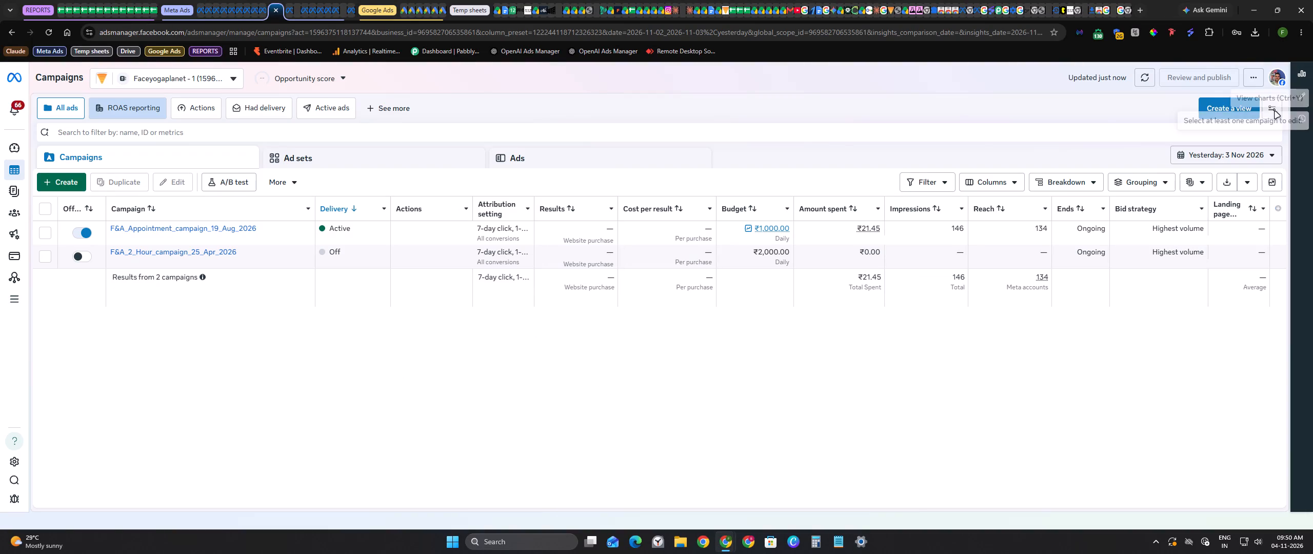
key("alt+Tab")
left_click(735, 200)
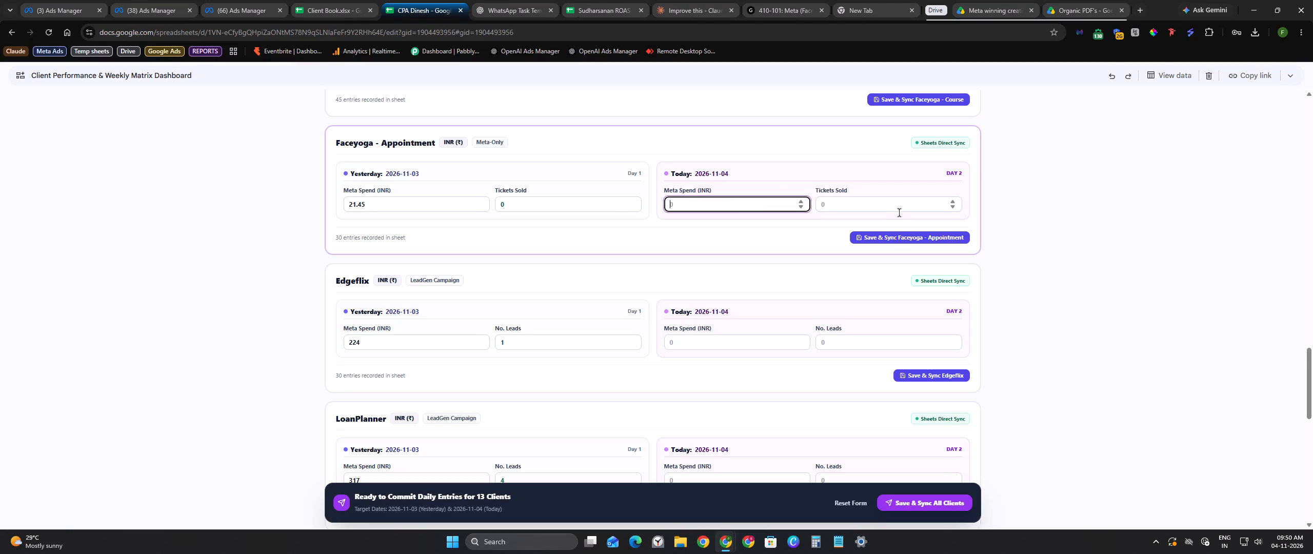
left_click(889, 230)
left_click(886, 237)
left_click(745, 205)
key("0")
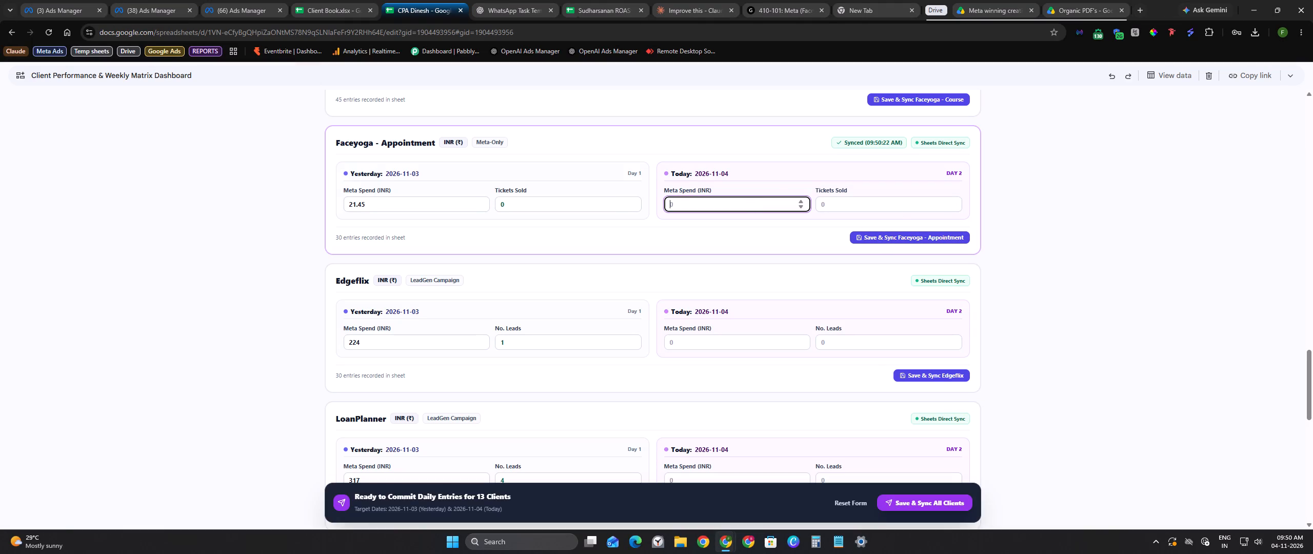
left_click(926, 200)
key("0")
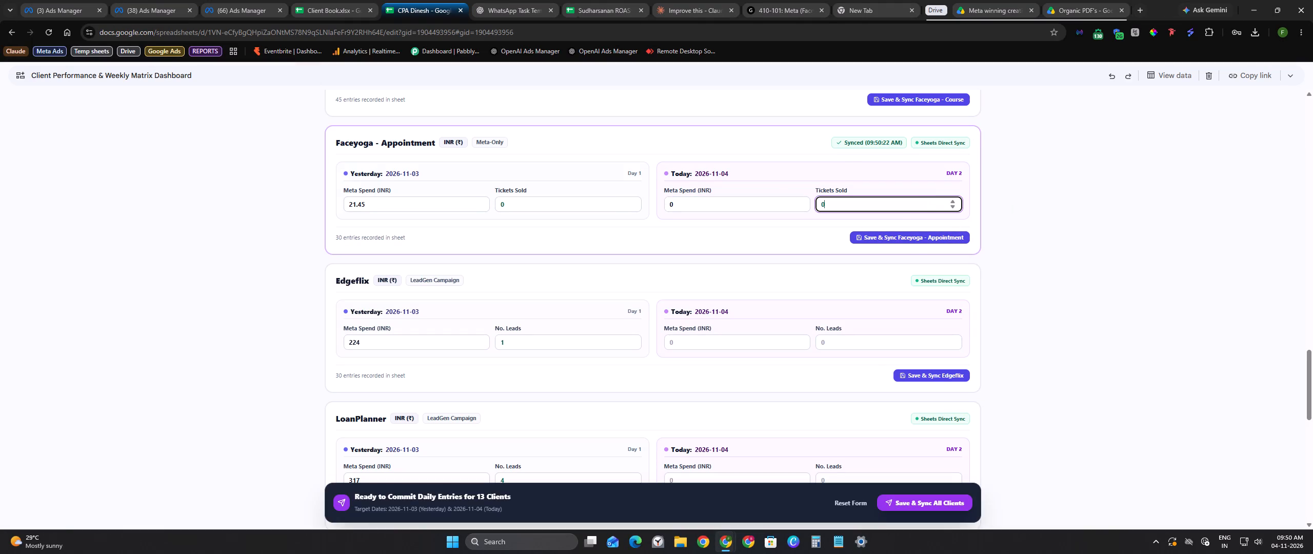
left_click(918, 233)
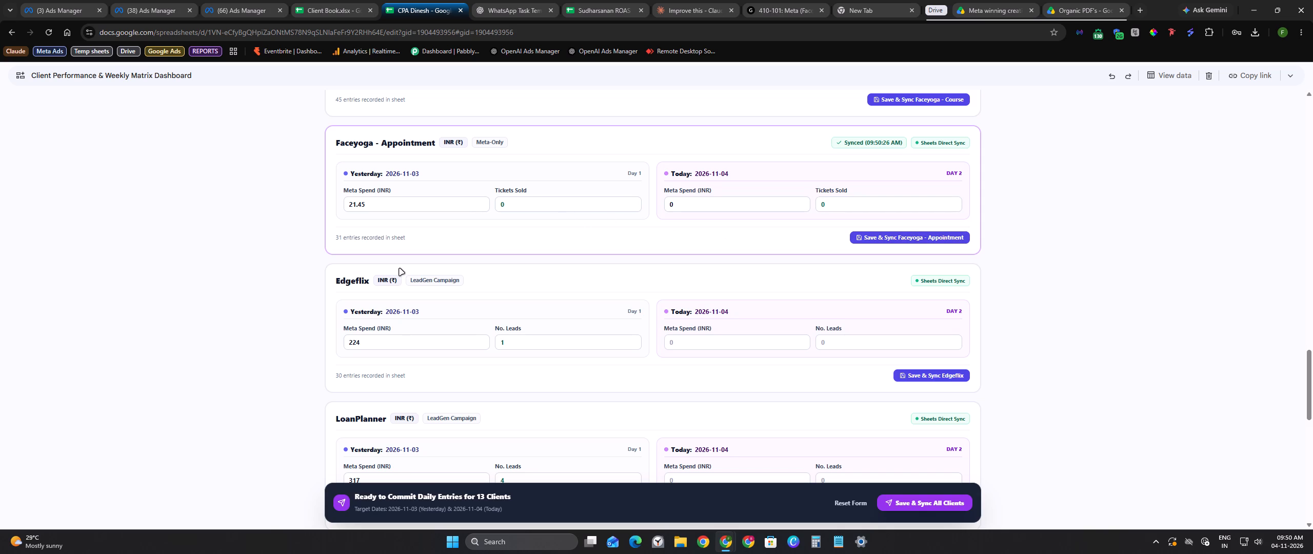
Enter 609 as Edgeflix's yesterday Meta spend, using the whole-rupee total amount spent in its ad account for 3 Nov 2026.
scroll(398, 269, "down", 2)
left_click_drag(398, 204, 273, 204)
key("alt+Tab")
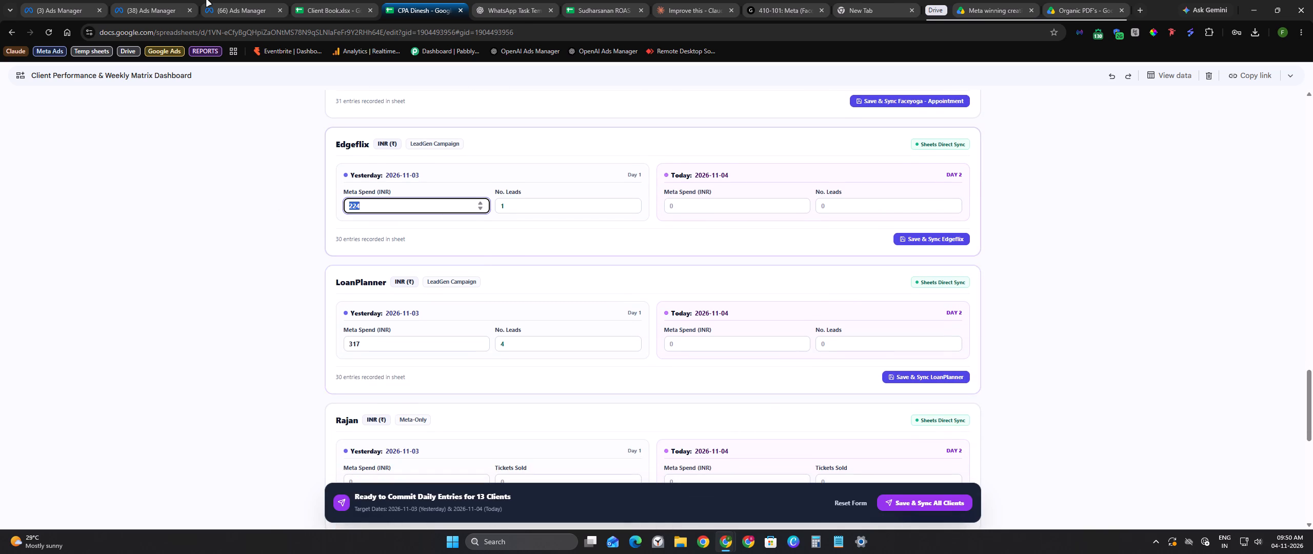
left_click(328, 15)
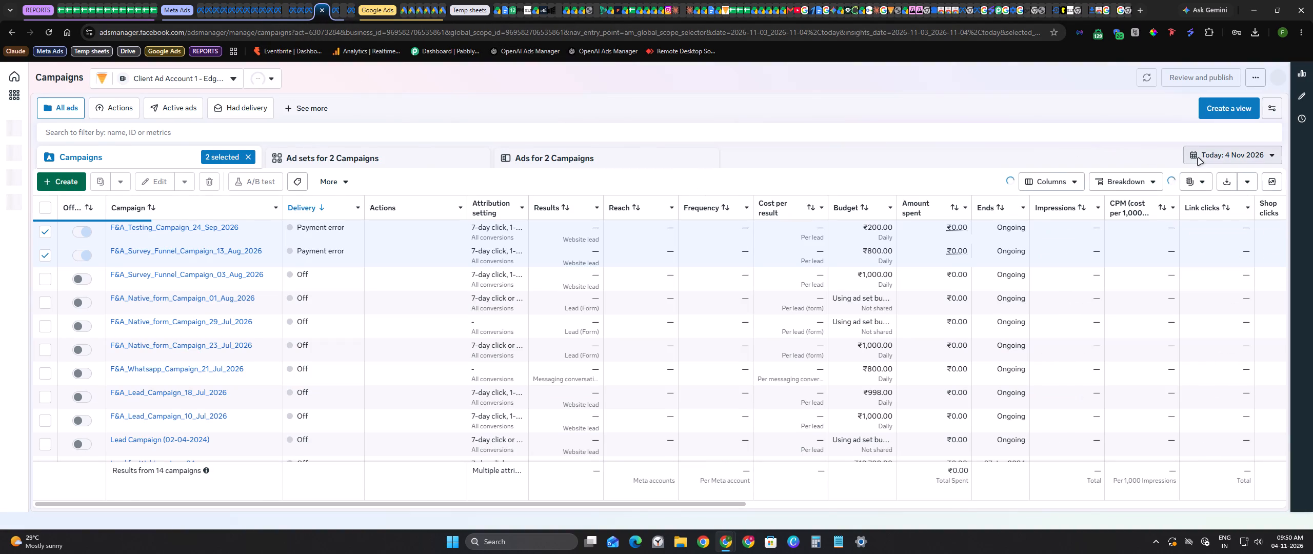
key("alt+Tab")
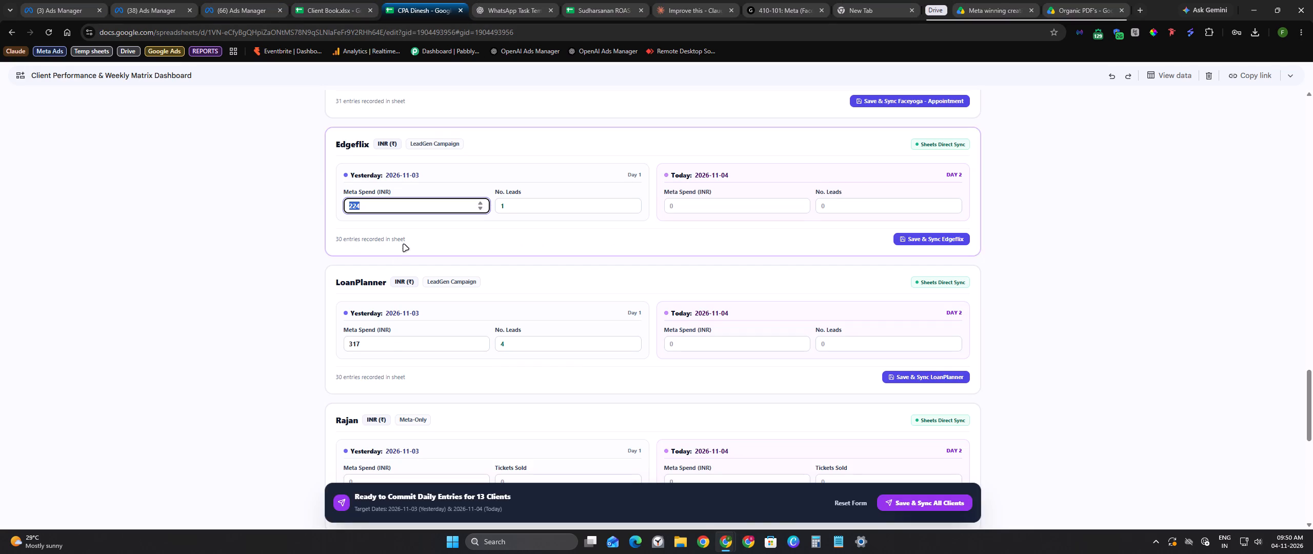
left_click(391, 344)
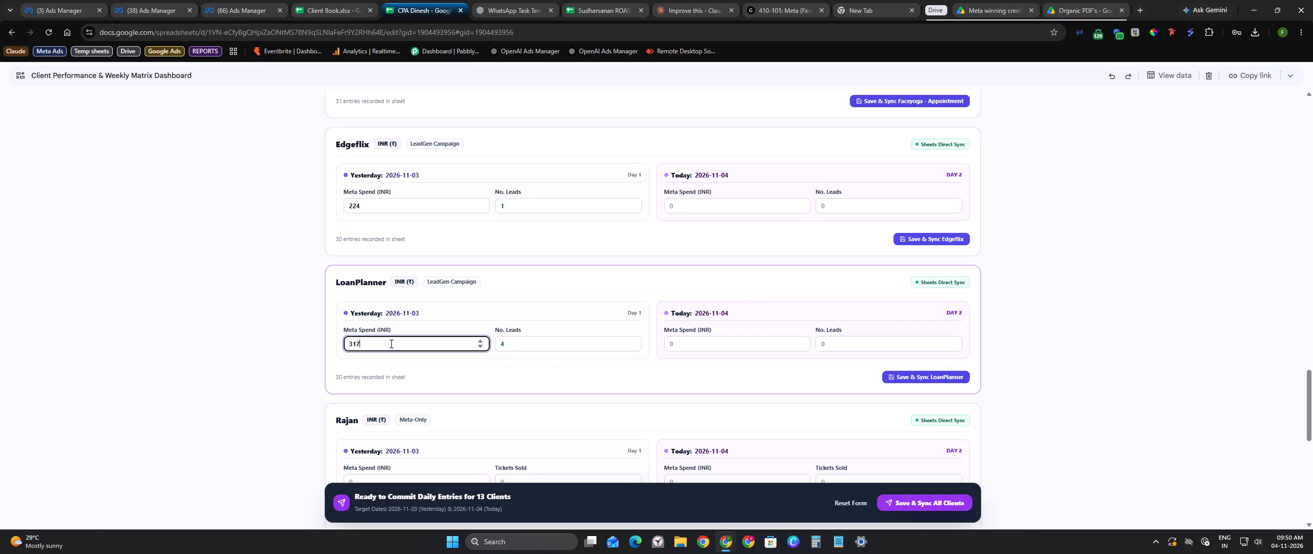
key("alt+Tab")
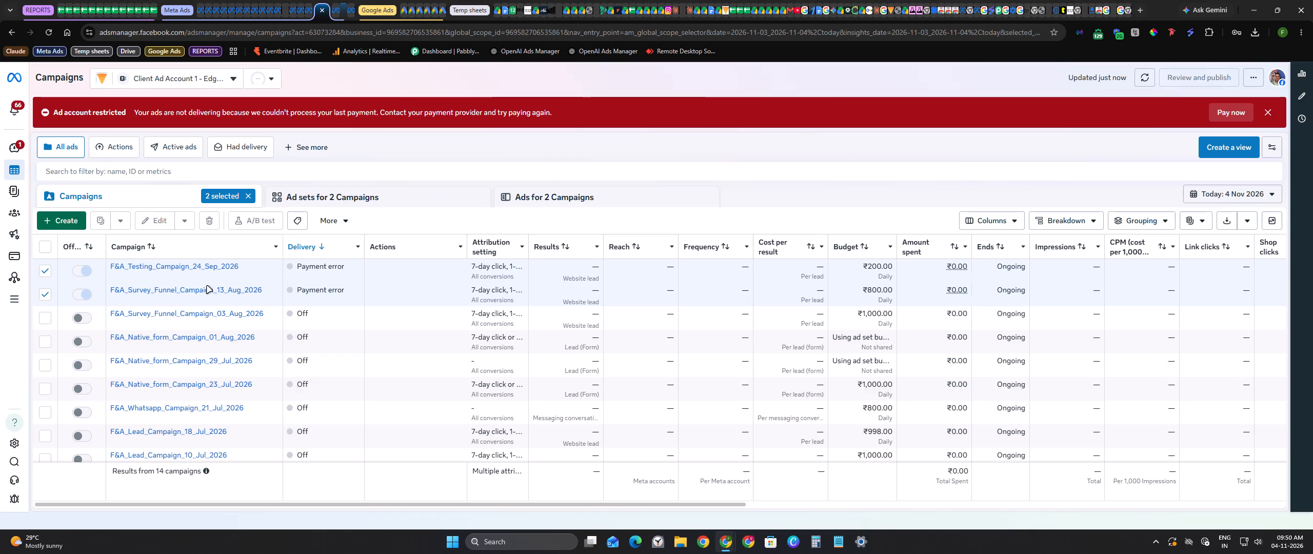
left_click(1220, 193)
left_click(976, 254)
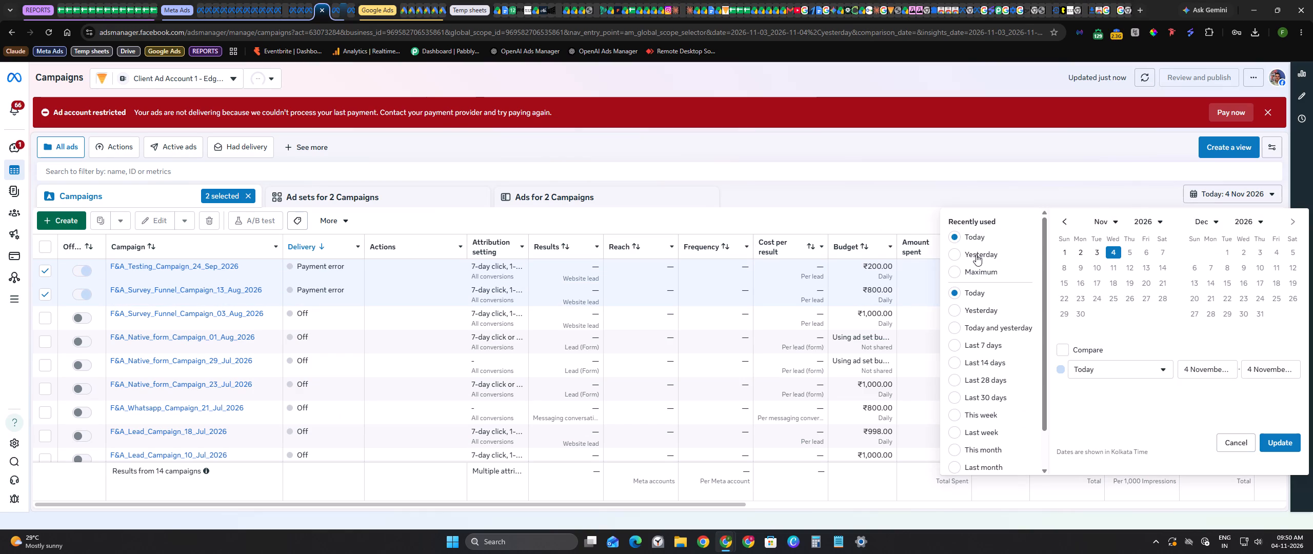
key("alt+Tab")
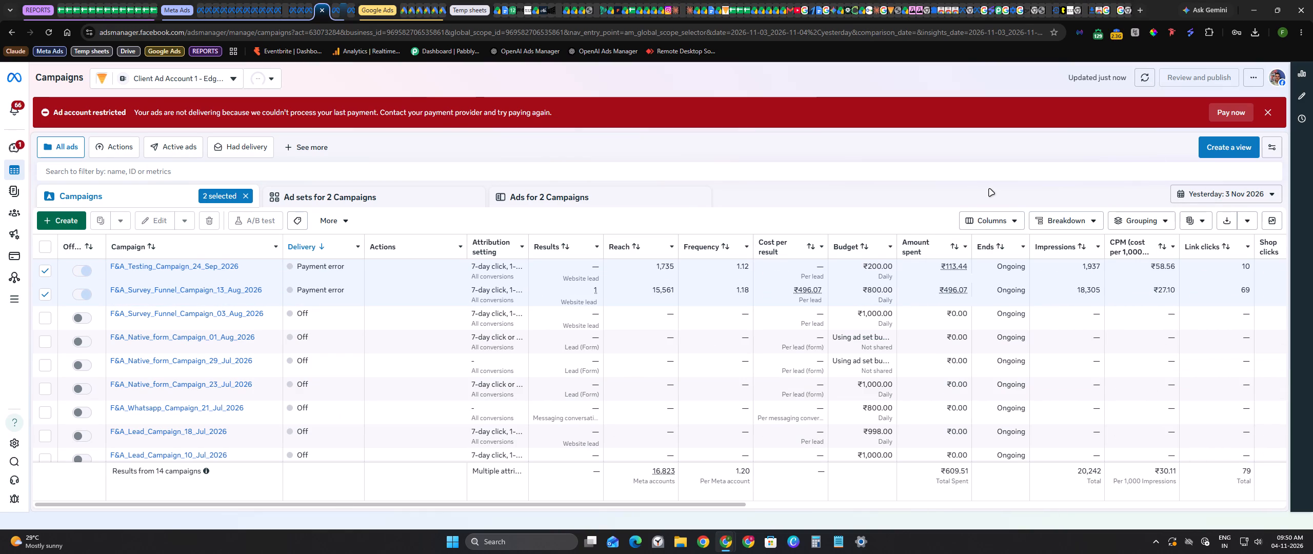
type("60*9")
left_click_drag(394, 340, 306, 347)
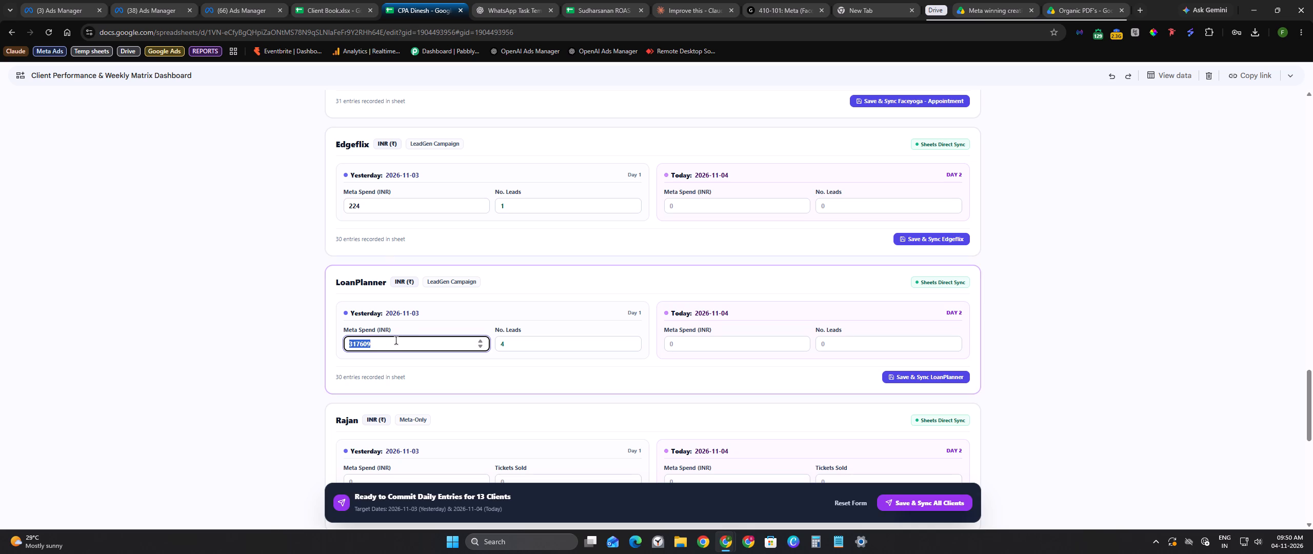
key("ctrl+z")
left_click_drag(380, 208, 197, 207)
type("609")
key("Tab")
key("Tab")
Check the Edgeflix ad account's amount spent for today, 4 Nov 2026.
key("alt+Tab")
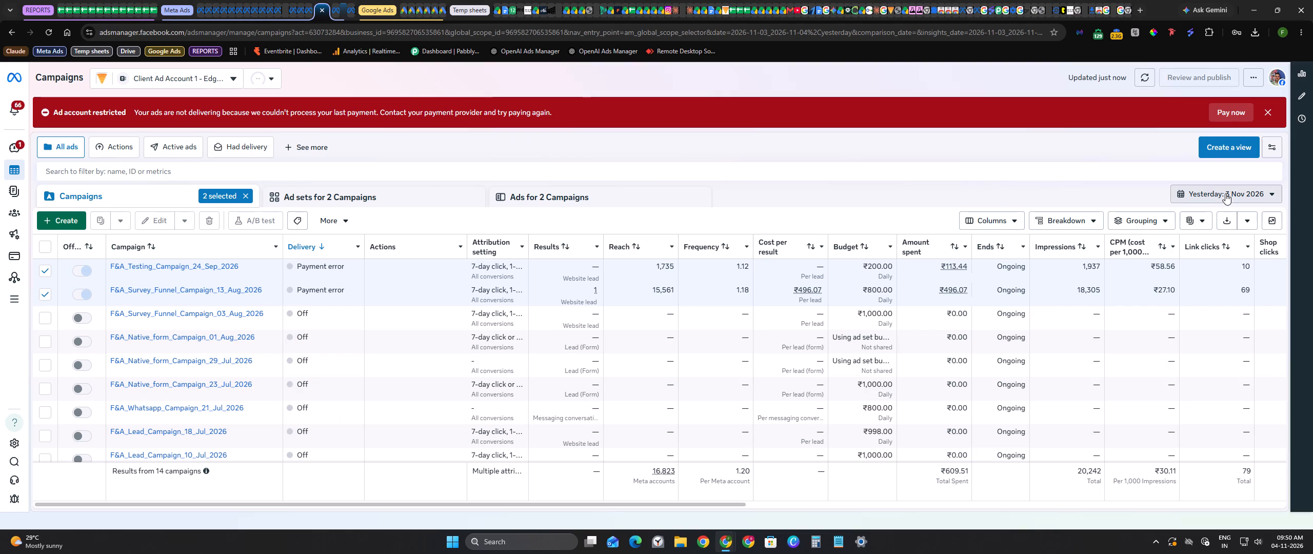
left_click(1225, 193)
left_click(970, 240)
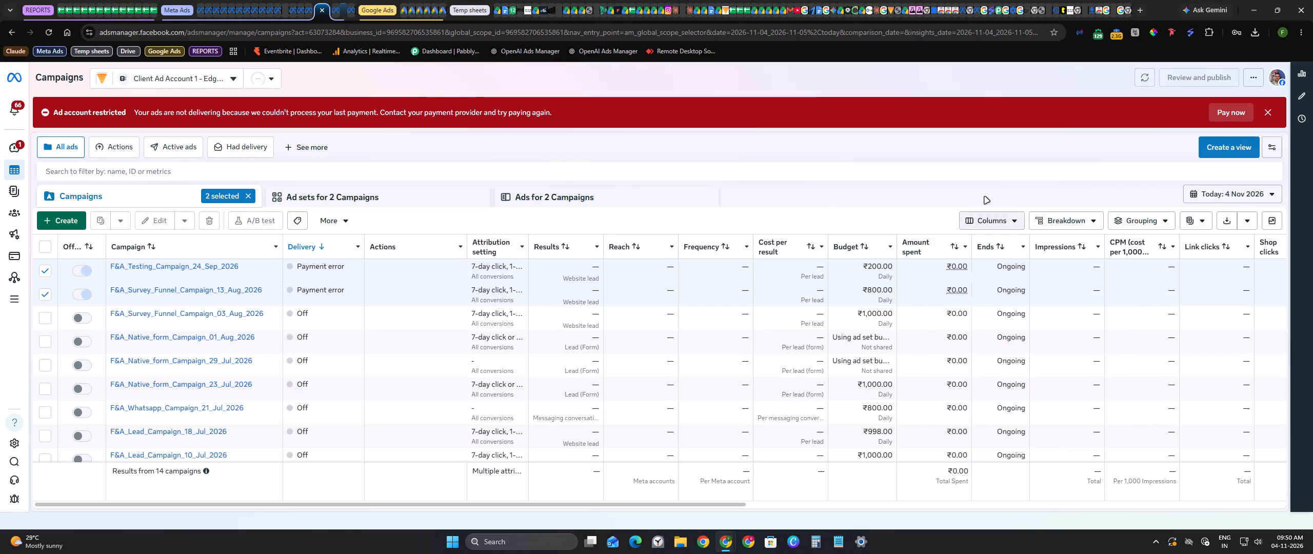
key("alt+Tab")
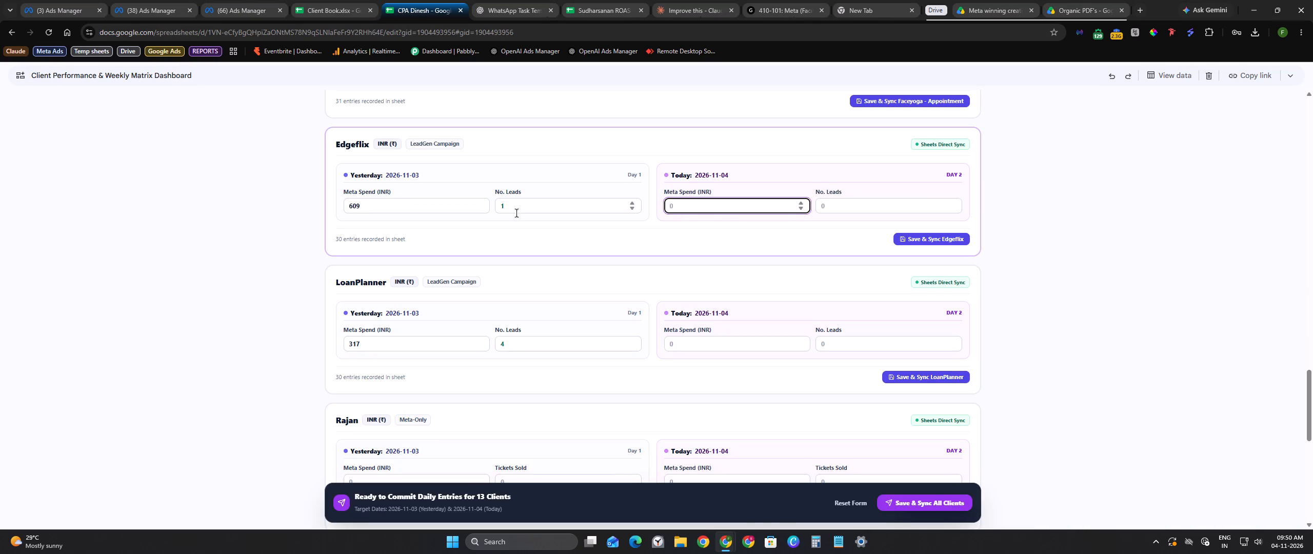
Number the last 03/11/2026 lead as 2 in the Sno column of the Edge Flix spreadsheet's survey sheet.
left_click_drag(515, 212, 498, 204)
key("alt+Tab")
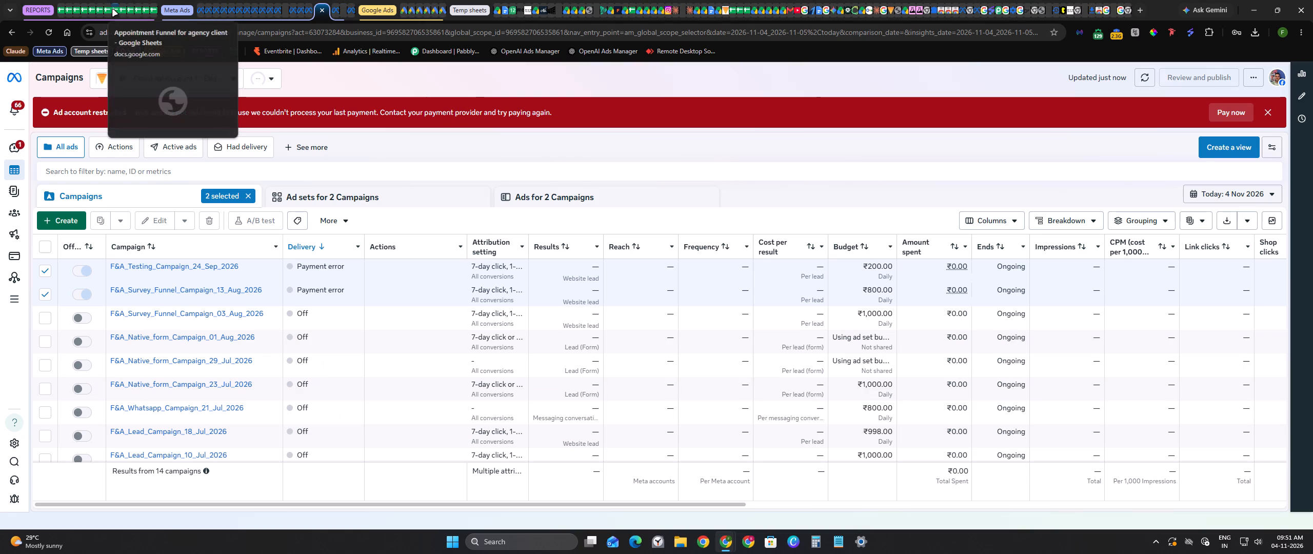
left_click(106, 8)
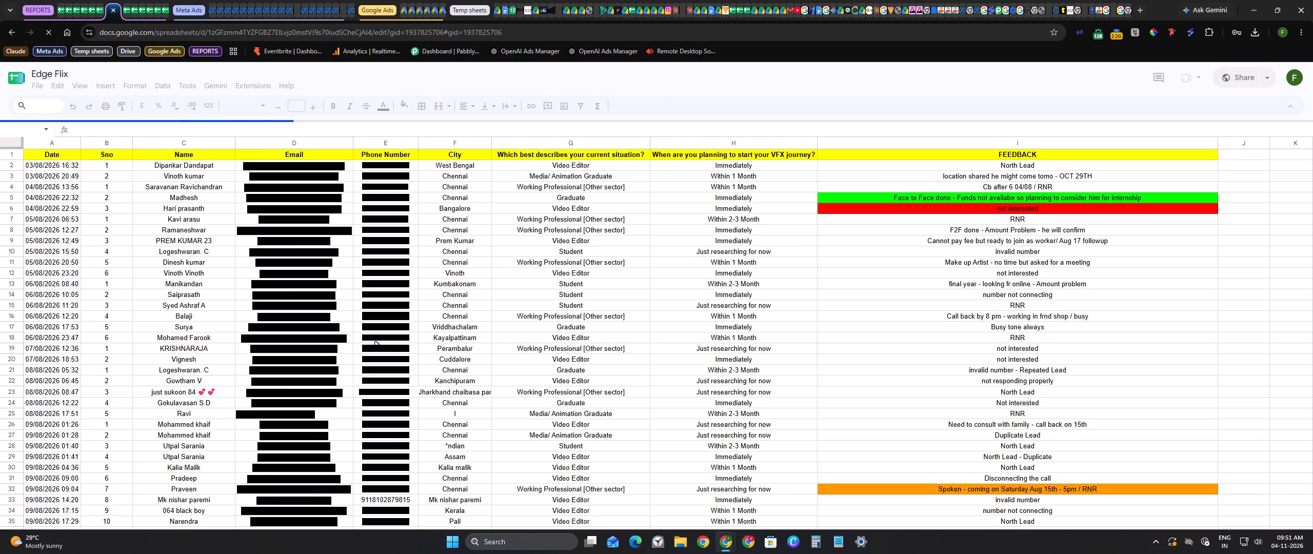
key("ctrl+Down")
key("ctrl+Down")
key("ctrl+Down")
key("ctrl+Down")
key("ctrl+Down")
key("ctrl+Down")
key("ctrl+Down")
key("ctrl+Down")
key("ctrl+Down")
key("ctrl+Down")
key("ctrl+Down")
key("ctrl+Down")
key("ctrl+Down")
key("ctrl+Down")
key("ctrl+Down")
key("ctrl+Down")
key("ctrl+Down")
key("ctrl+Down")
key("ctrl+Down")
key("ctrl+Down")
key("ctrl+Up")
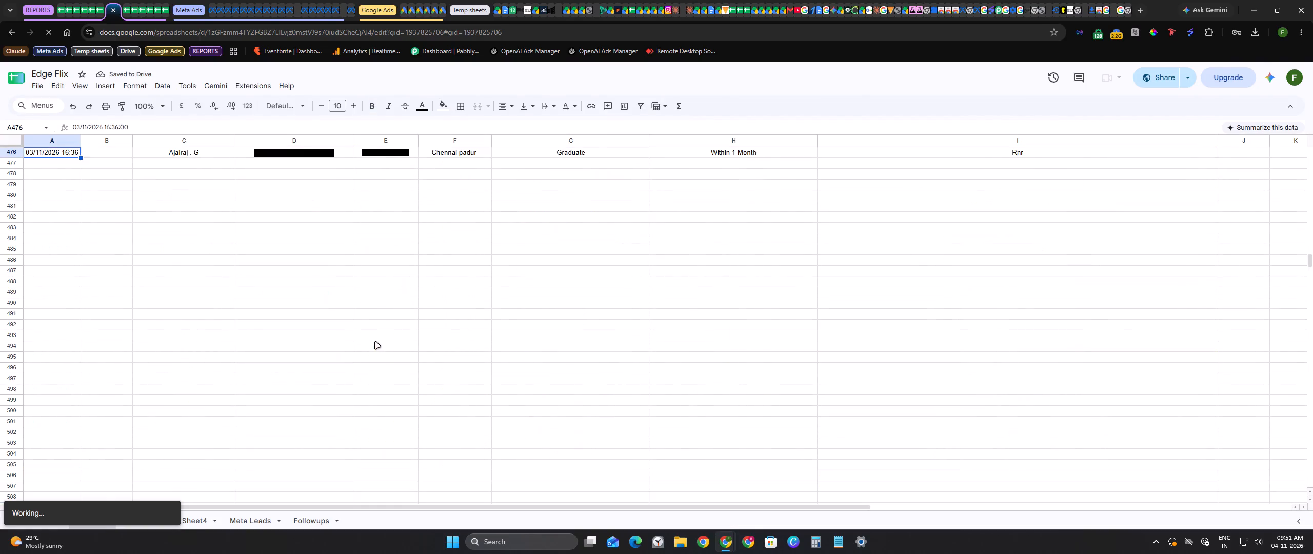
scroll(381, 342, "up", 3)
left_click(88, 356)
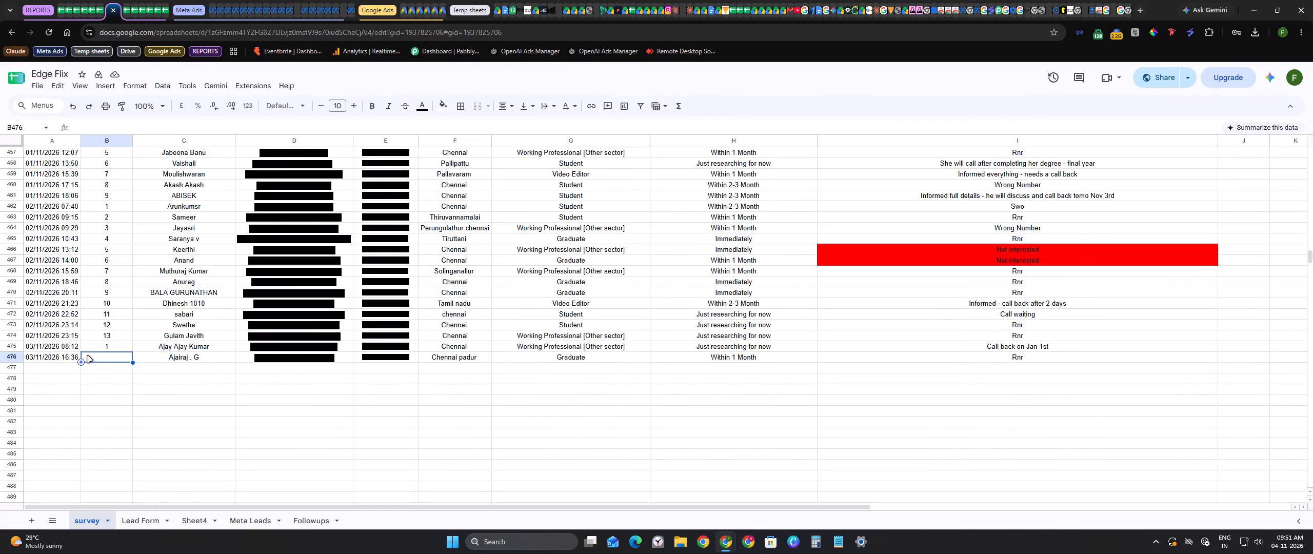
key("2")
key("Return")
Enter 2 as Edgeflix's yesterday number of leads, using the last 03/11/2026 serial number in the survey sheet.
key("alt+Tab")
key("alt+Tab")
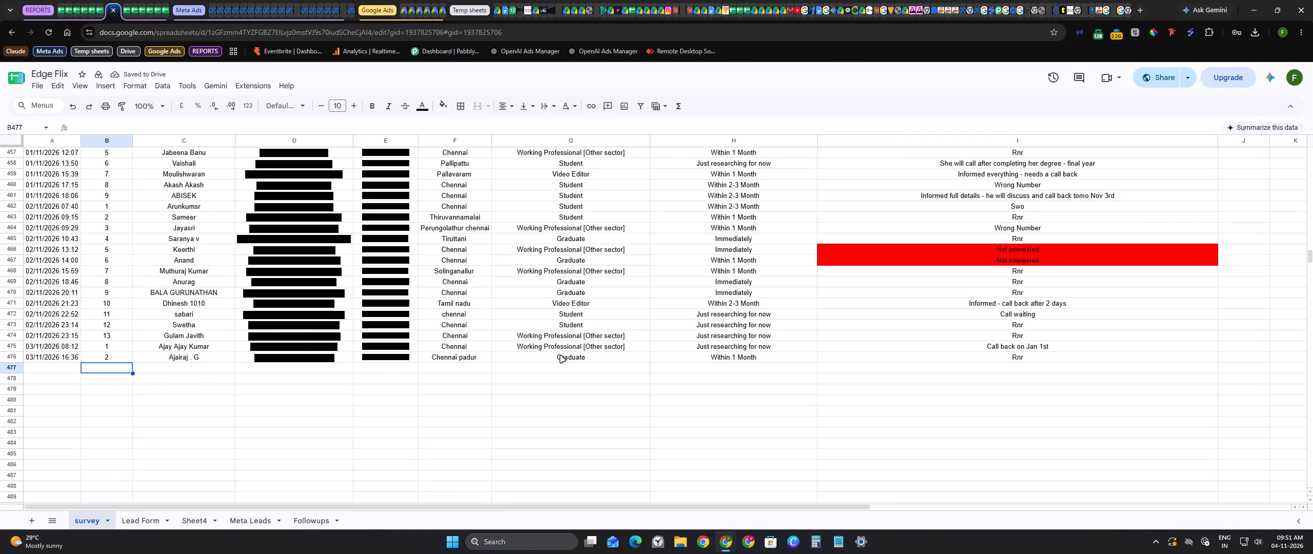
key("alt+Tab")
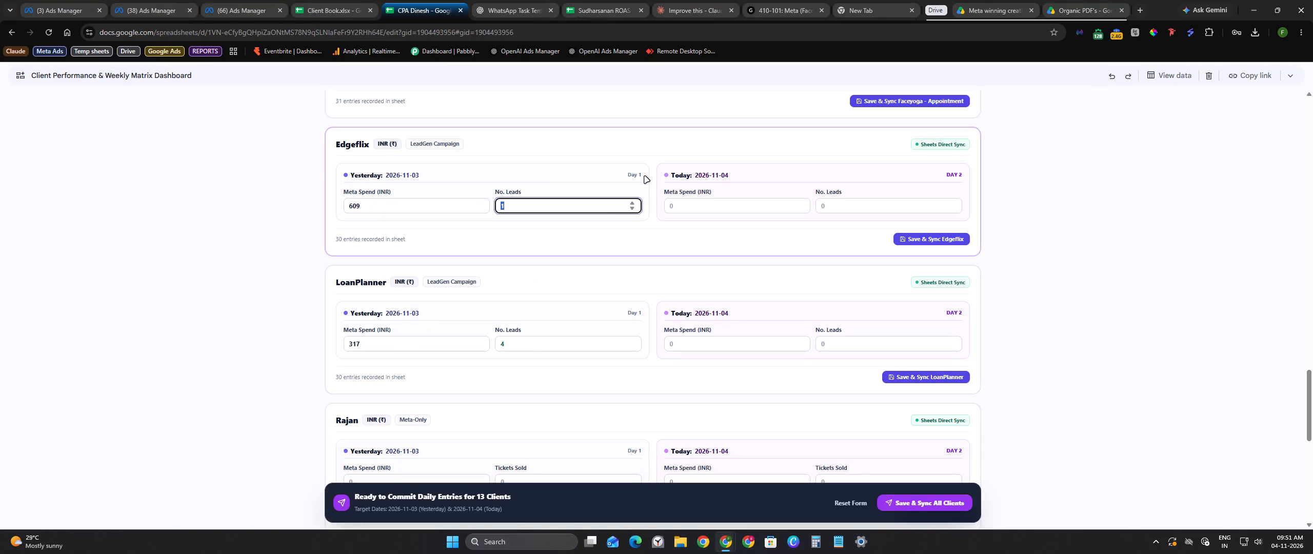
key("2")
Enter 0 for both today's Meta spend and number of leads of Edgeflix, and save and sync that client.
key("Tab")
key("Tab")
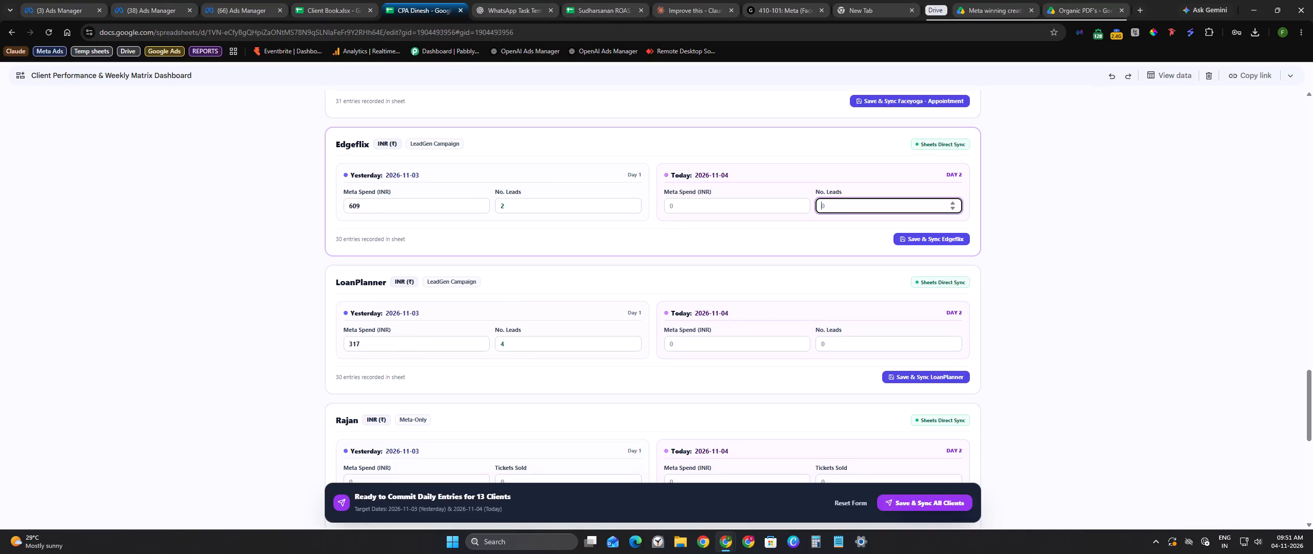
key("Left")
left_click(714, 206)
key("0")
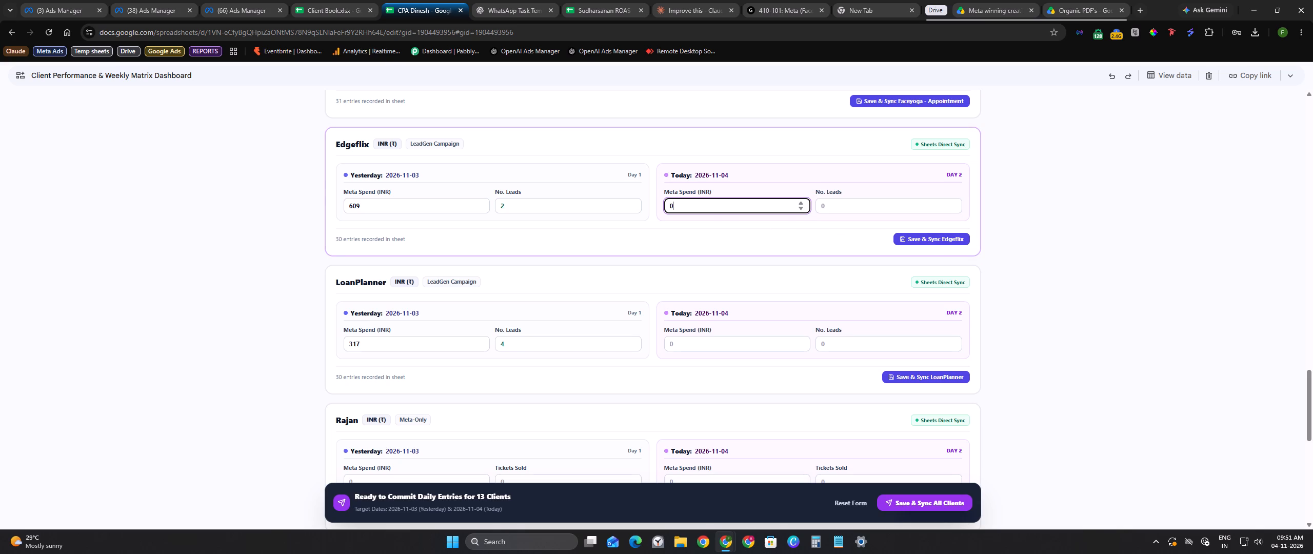
left_click(844, 209)
key("0")
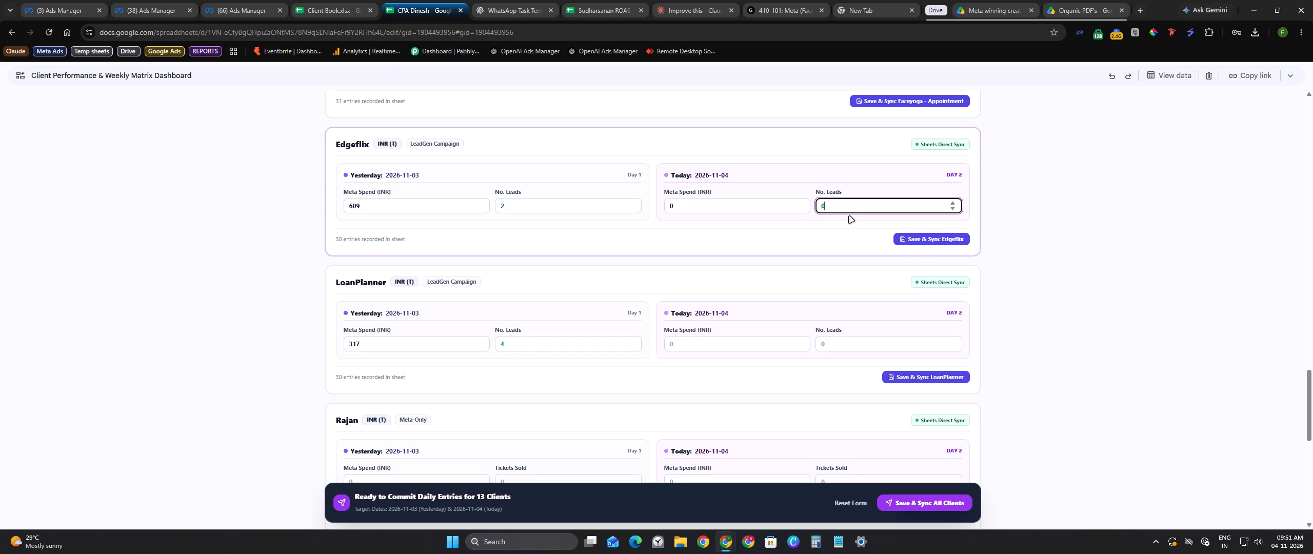
left_click(926, 240)
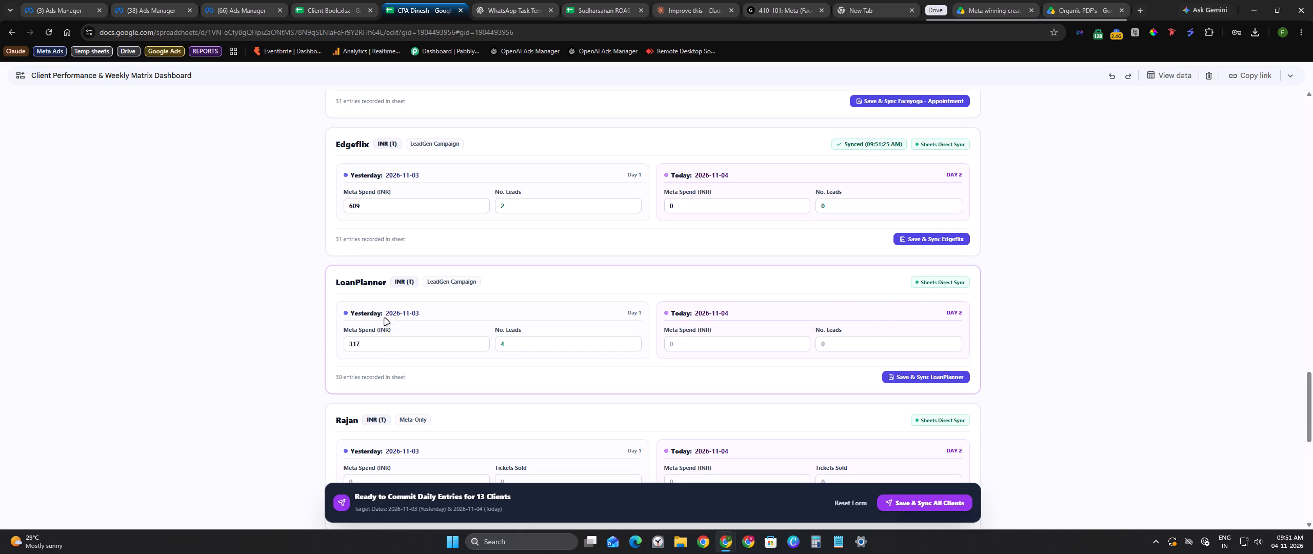
Enter 1338 as LoanPlanner's yesterday Meta spend, using the Loan Planner ad account's amount spent for 3 Nov 2026.
left_click_drag(388, 346, 257, 330)
key("alt+Tab")
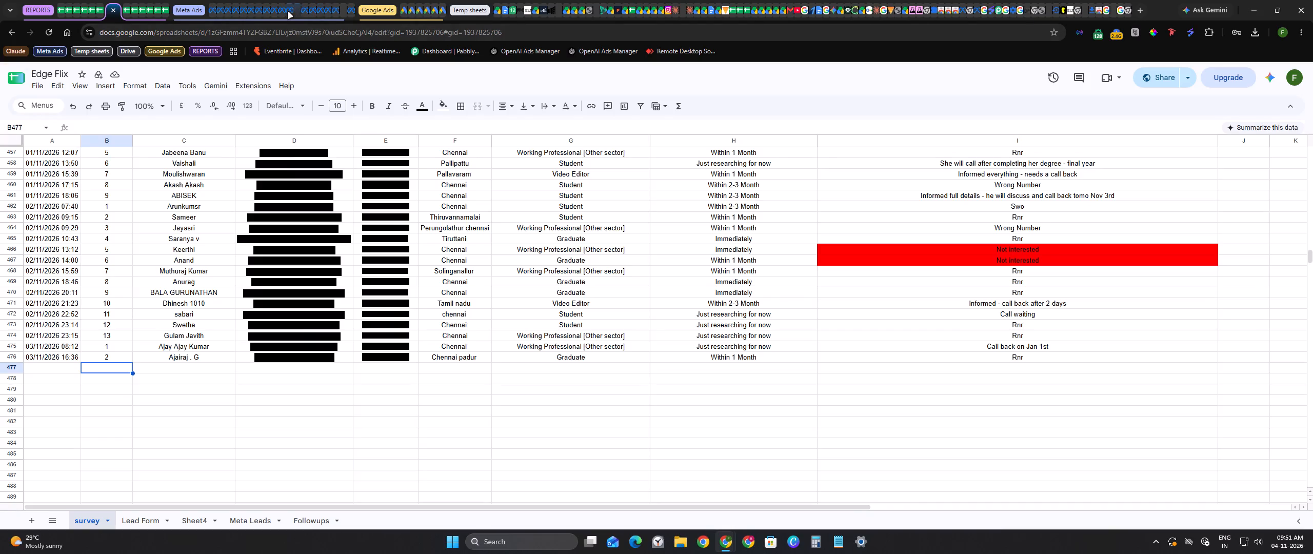
left_click(288, 12)
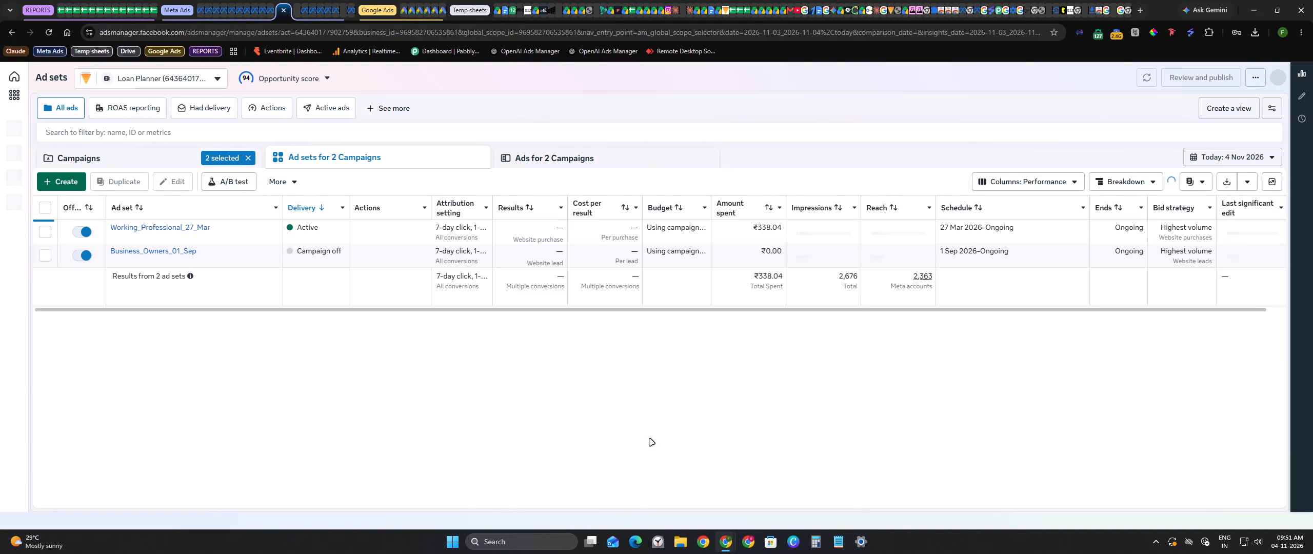
left_click(1225, 157)
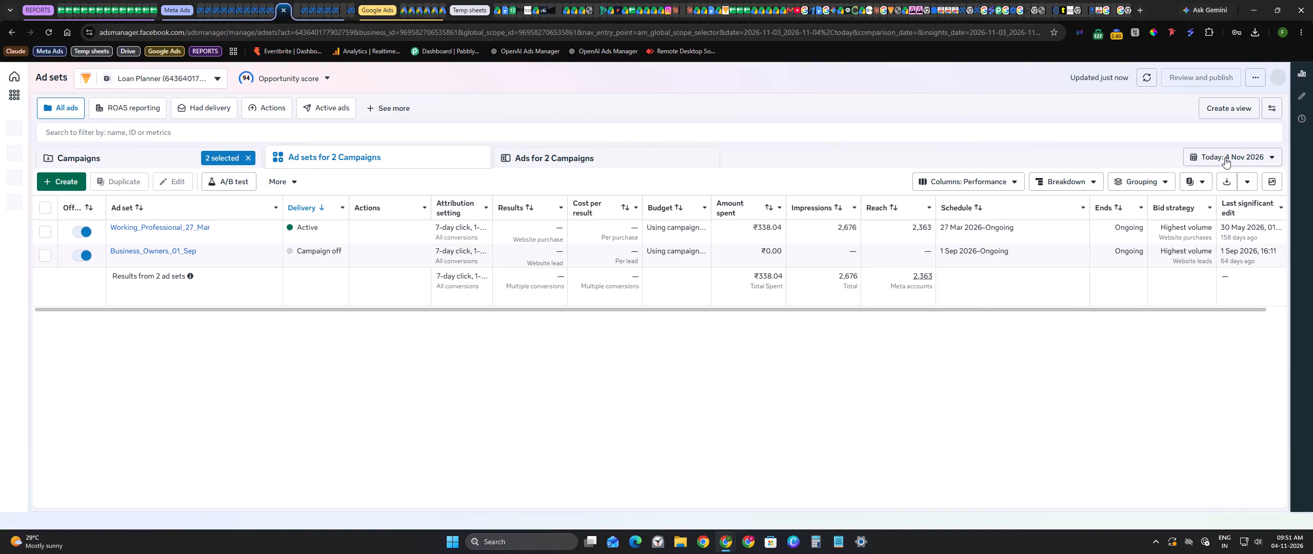
left_click(987, 216)
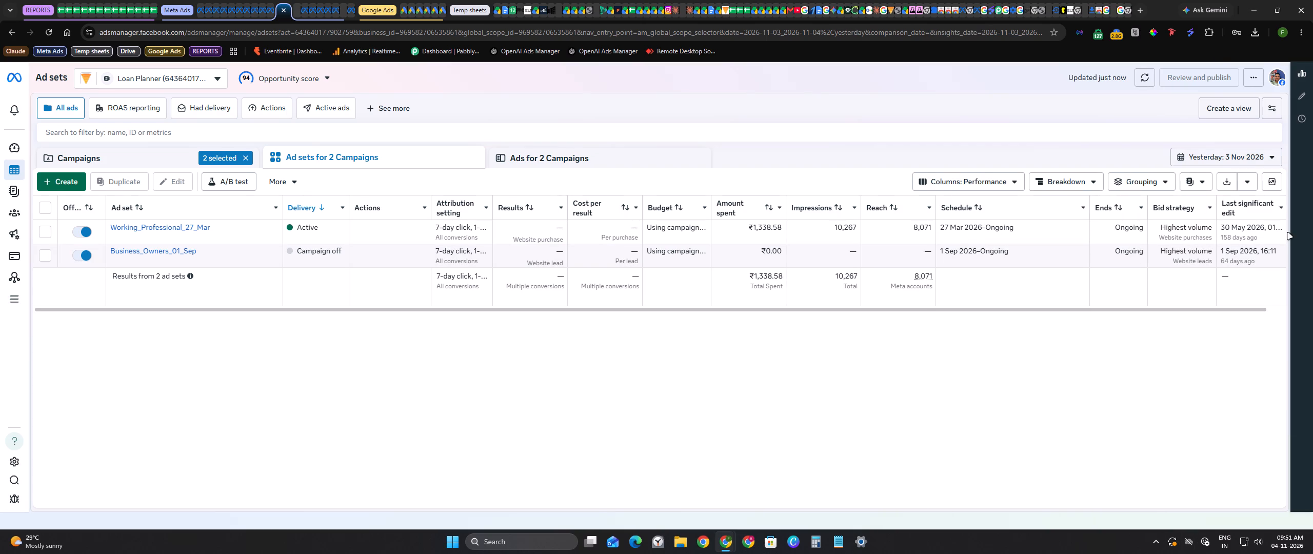
key("alt+Tab")
type("1338")
Enter 338 as LoanPlanner's today Meta spend, using the Loan Planner ad account's amount spent for 4 Nov 2026.
key("Tab")
key("Tab")
key("Tab")
key("alt+Tab")
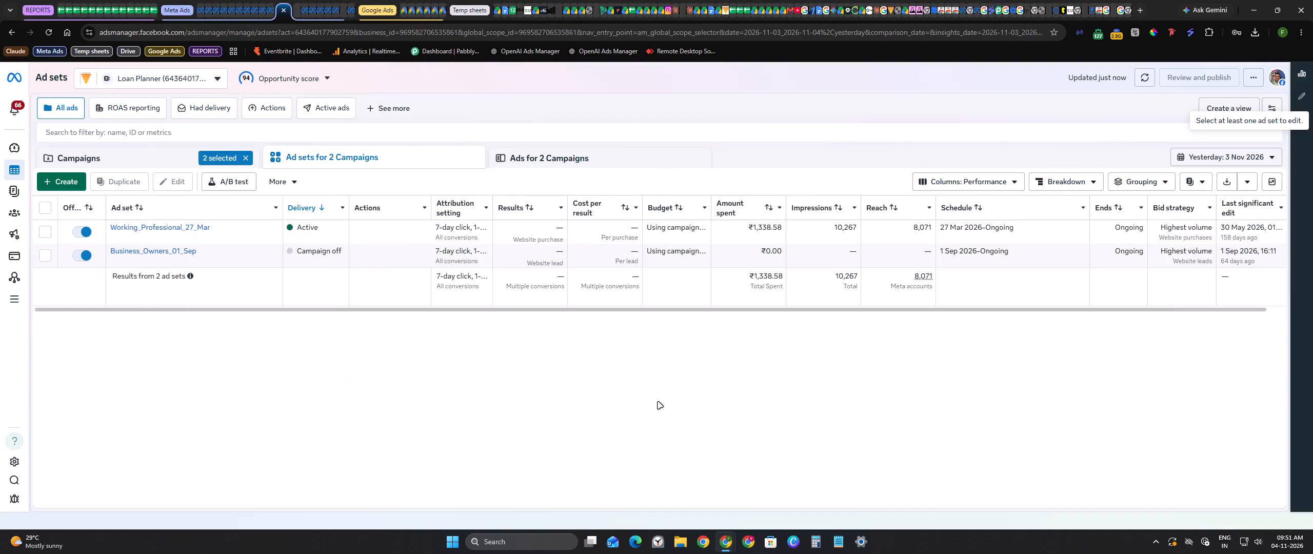
key("alt+Tab")
left_click(695, 349)
key("alt+Tab")
left_click(1173, 159)
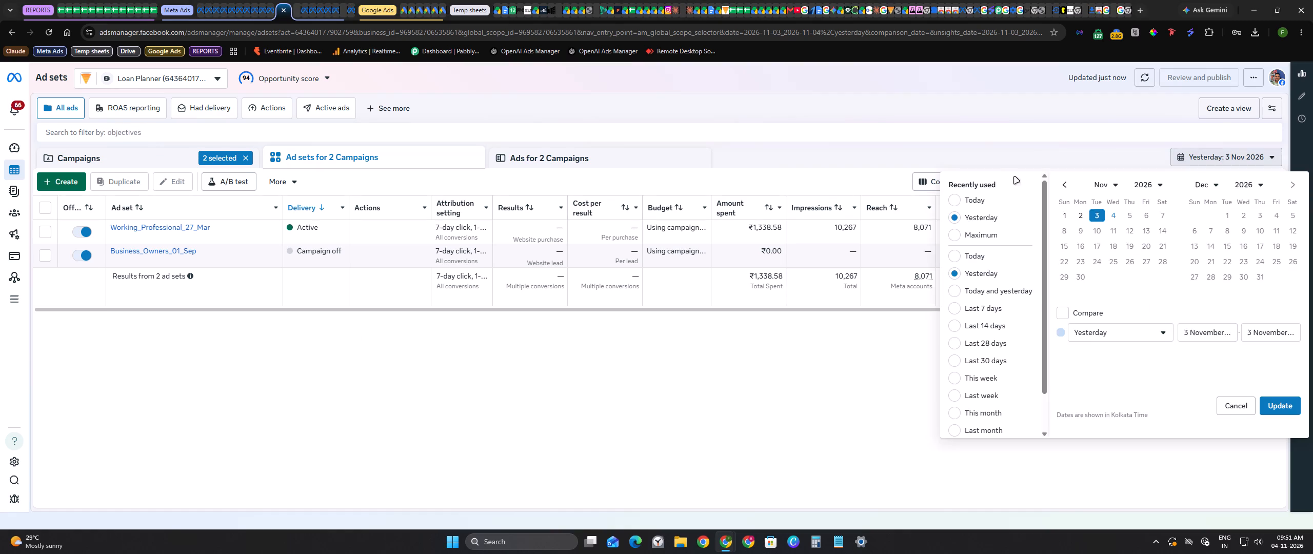
left_click(967, 198)
key("alt+Tab")
type("338")
Count the leads dated 03/11/2026 in the Free Leads WP 3 sheet of the Loan Planner spreadsheet.
left_click_drag(528, 340, 212, 337)
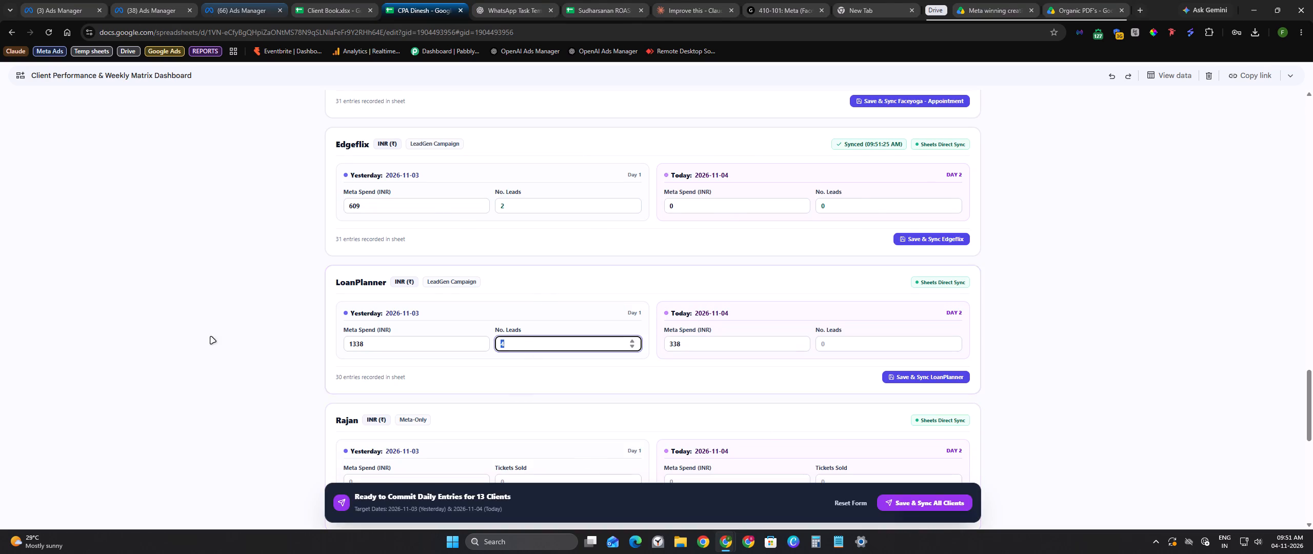
key("alt+Tab")
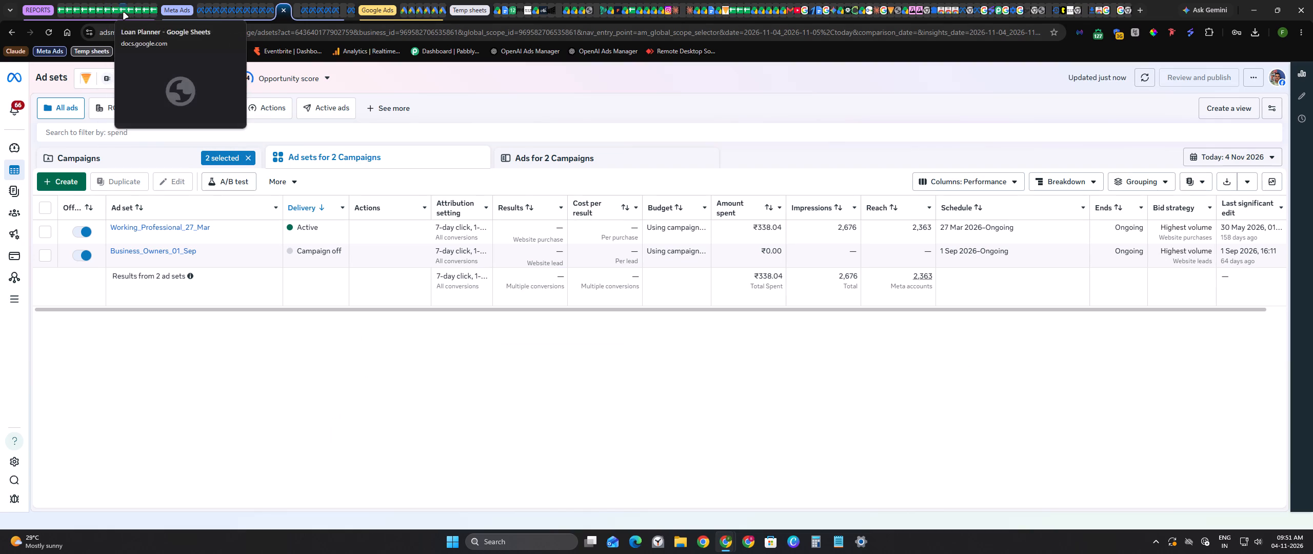
left_click(126, 13)
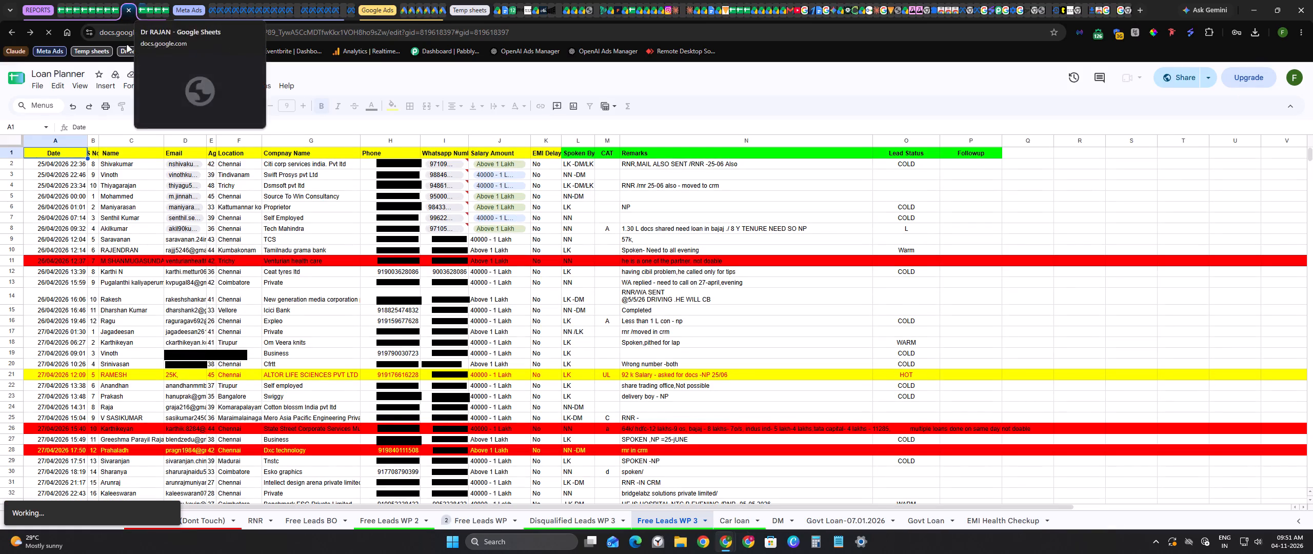
key("ctrl+Down")
key("ctrl+Down")
key("ctrl+Down")
key("ctrl+Down")
key("ctrl+Down")
key("ctrl+Down")
key("ctrl+Down")
key("ctrl+Down")
key("ctrl+Down")
key("ctrl+Down")
key("ctrl+Down")
key("ctrl+Down")
key("ctrl+Down")
key("ctrl+Down")
key("ctrl+Down")
key("ctrl+Down")
key("ctrl+Down")
key("ctrl+Down")
key("ctrl+Down")
key("ctrl+Down")
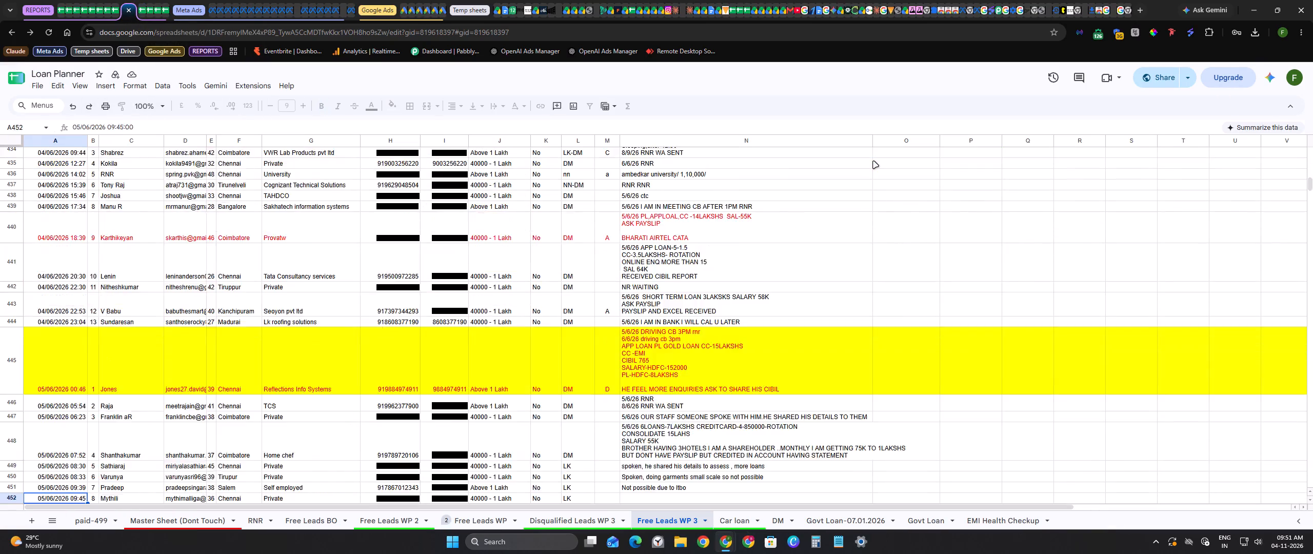
key("ctrl+Up")
scroll(900, 165, "up", 3)
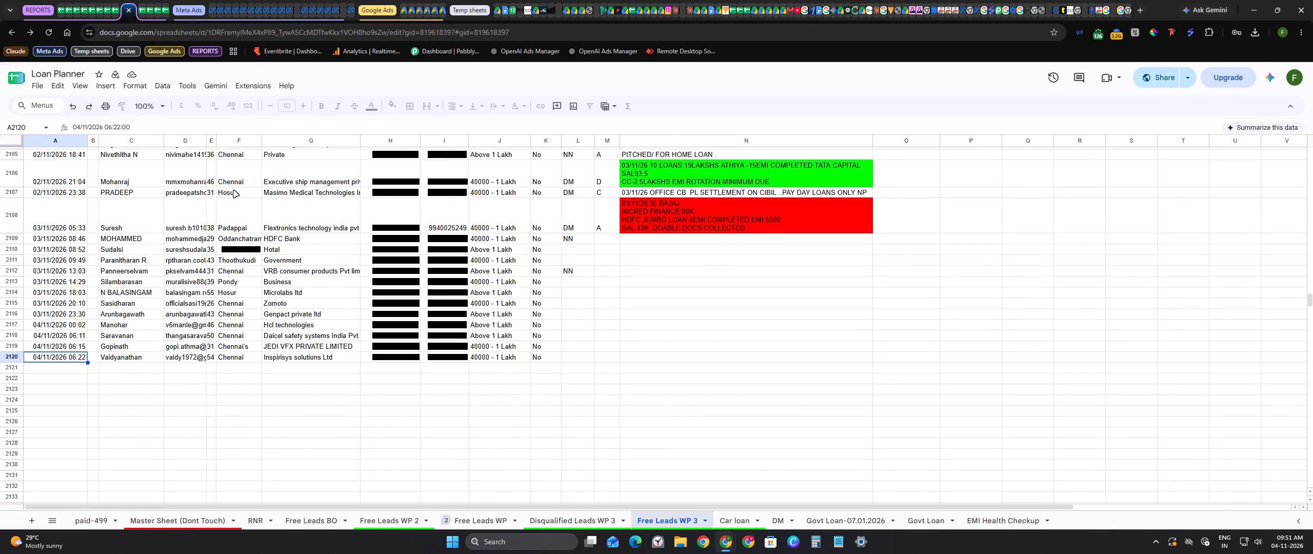
scroll(78, 354, "up", 1)
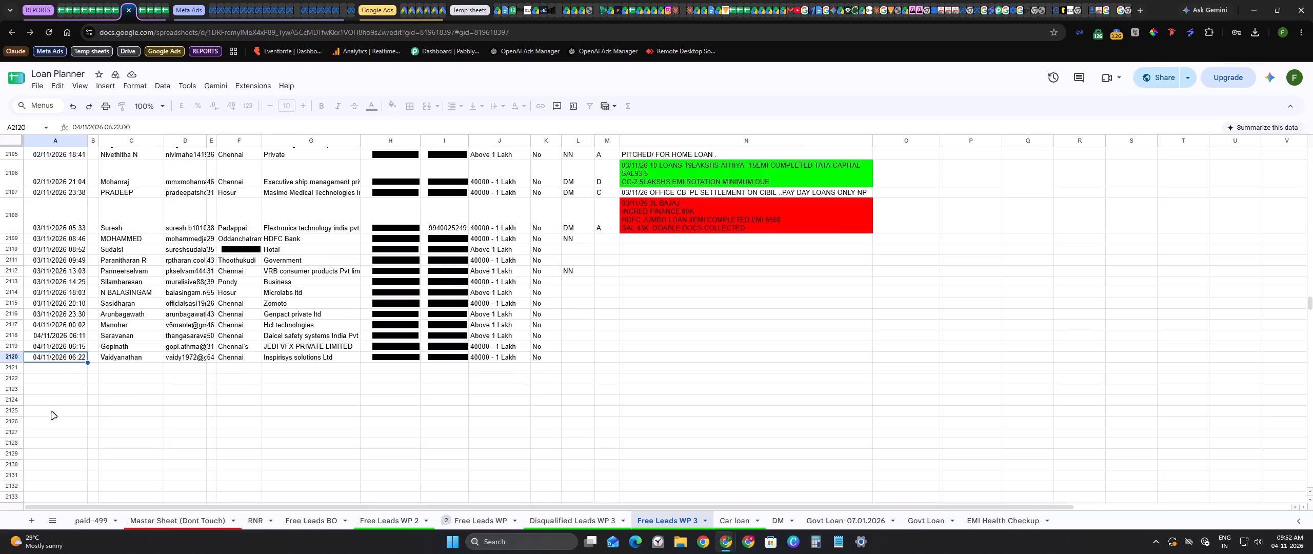
left_click_drag(45, 382, 52, 312)
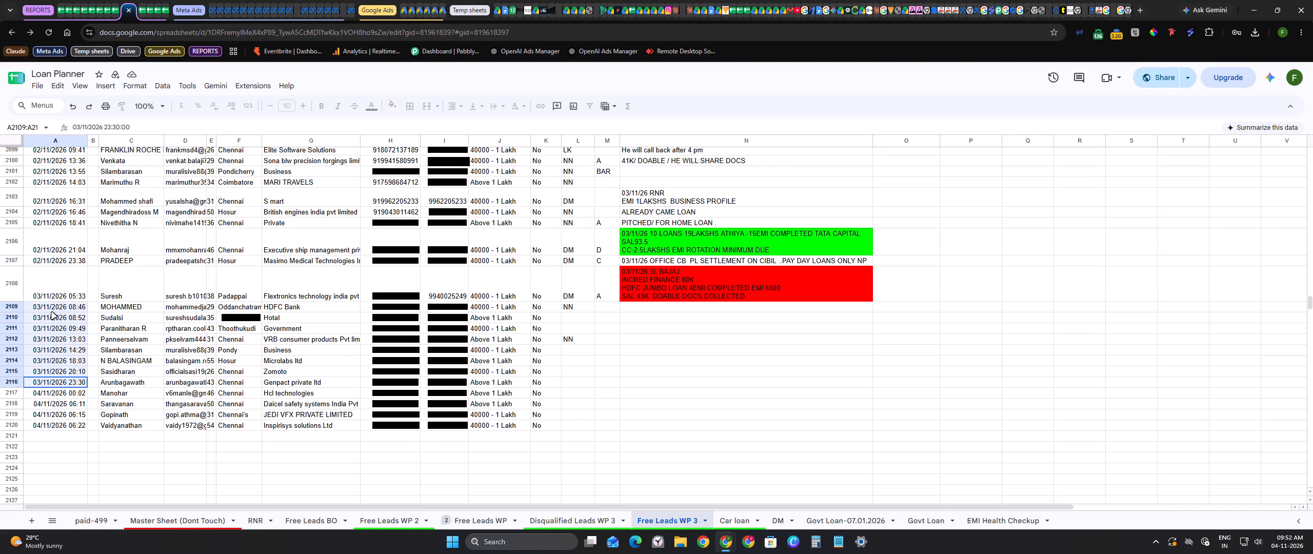
left_click_drag(52, 312, 48, 272)
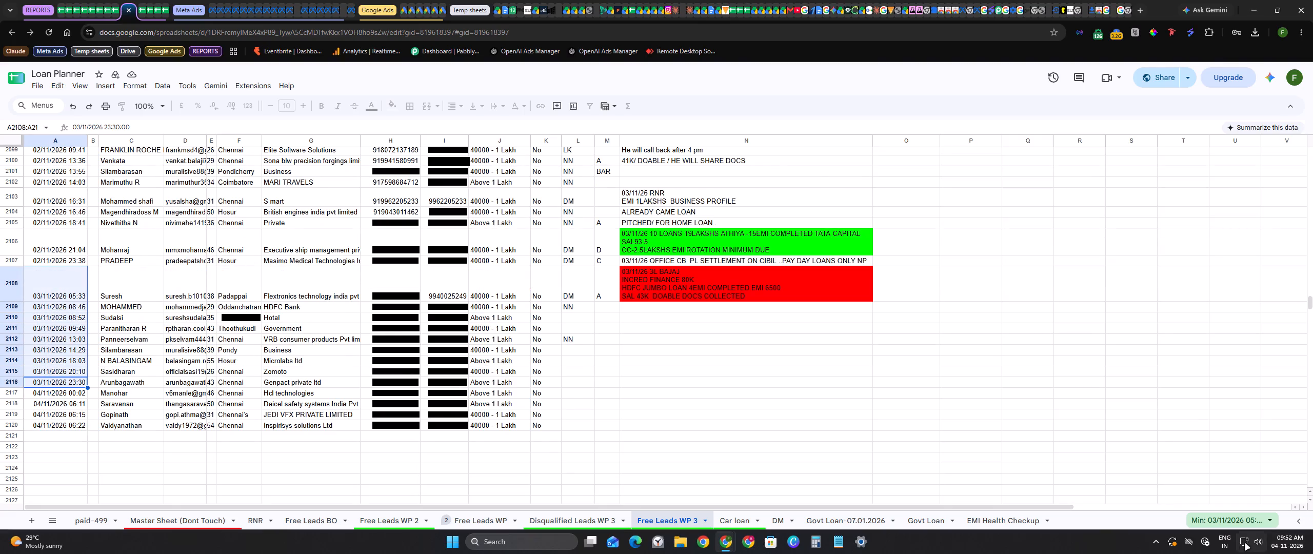
left_click(1232, 525)
left_click(1228, 496)
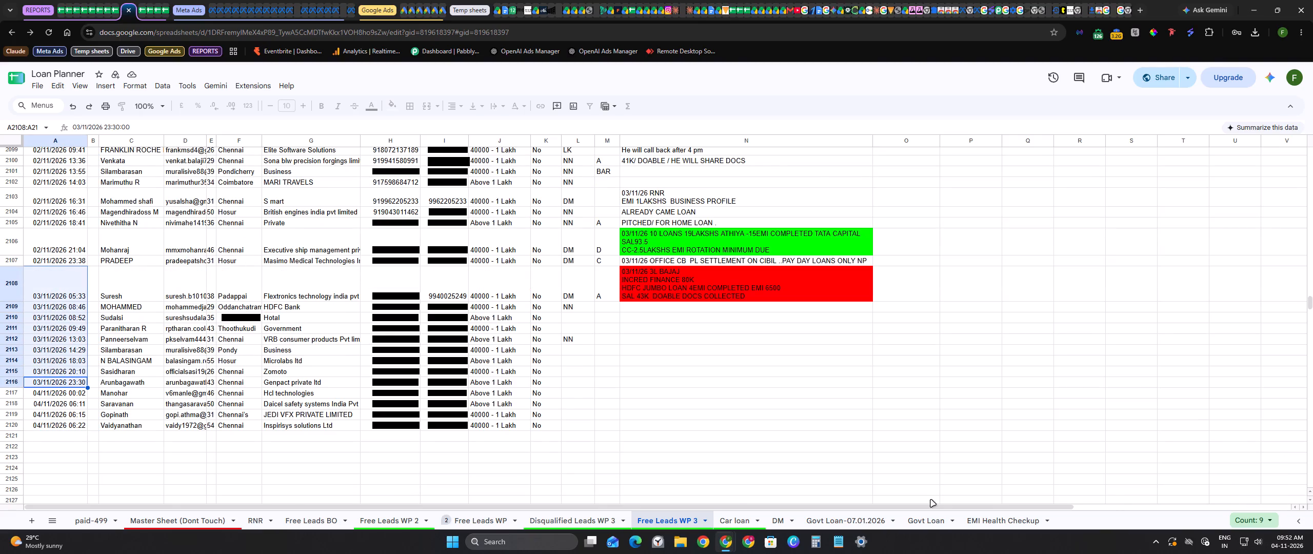
Count the 04/11/2026 leads, enter 9 as LoanPlanner's yesterday leads and 4 as today's, and save and sync that client.
left_click_drag(52, 391, 52, 423)
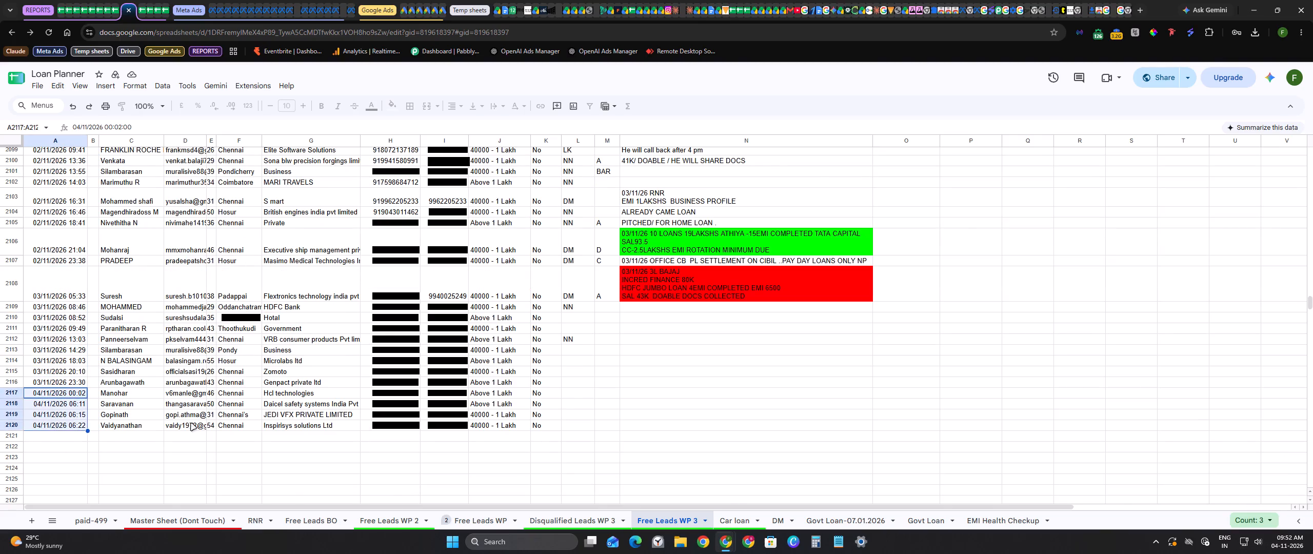
key("alt+Tab")
key("9")
key("Tab")
key("Tab")
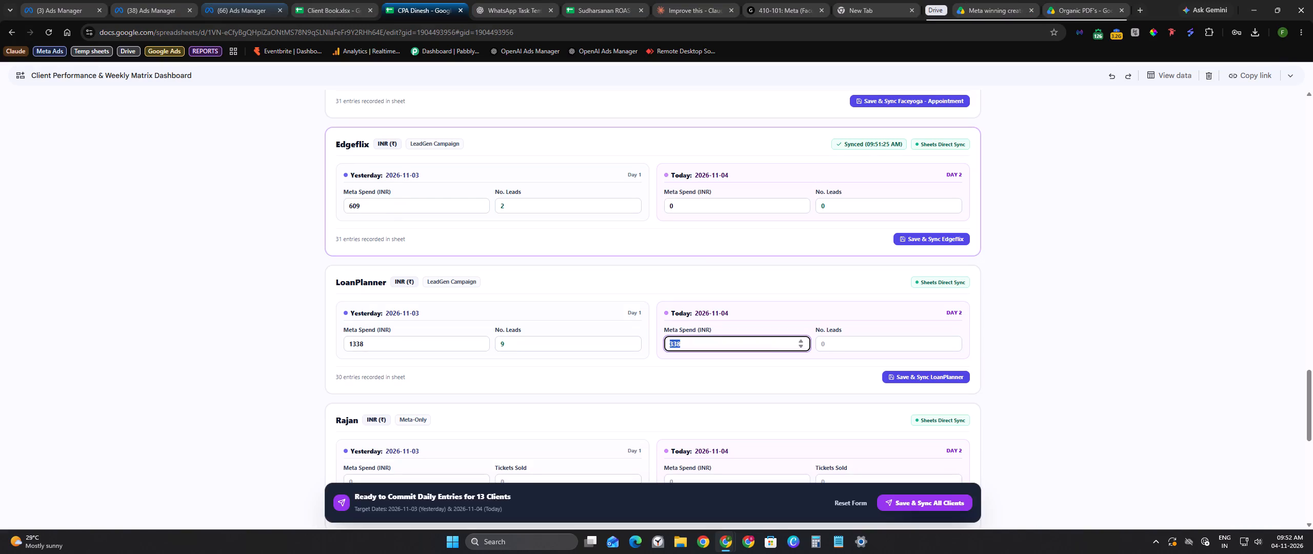
key("4")
left_click(902, 369)
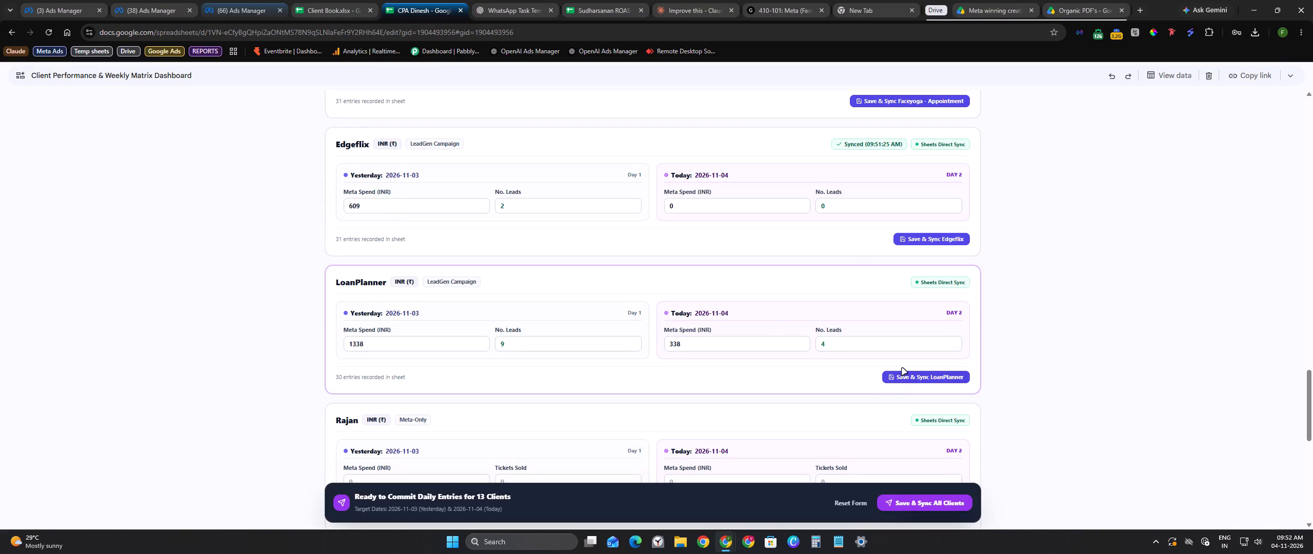
left_click(900, 375)
Switch the dashboard from the batch entry form to the Weekly Daily Boxes view for GlobalExim.
scroll(899, 329, "down", 3)
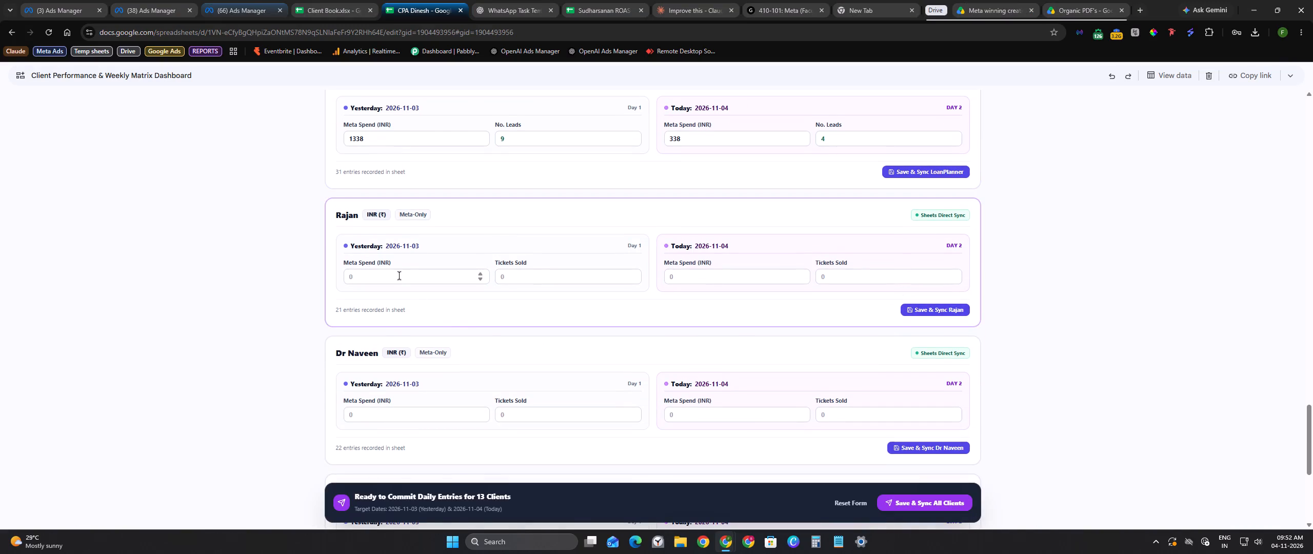
scroll(456, 324, "down", 5)
scroll(407, 248, "down", 4)
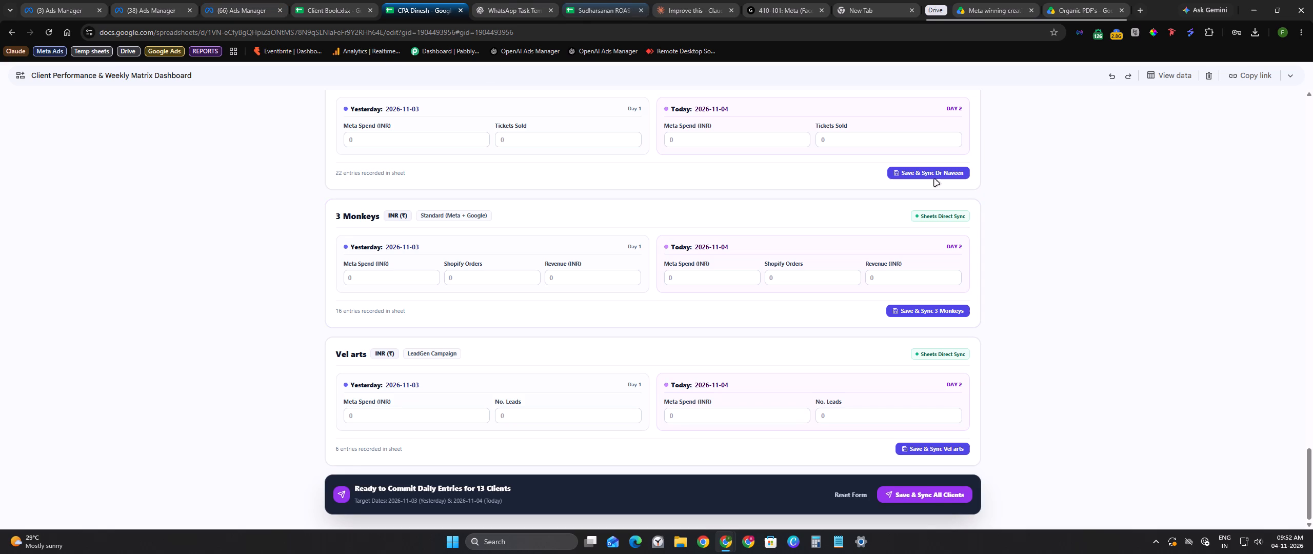
scroll(936, 181, "up", 20)
scroll(936, 181, "up", 5)
scroll(747, 204, "up", 3)
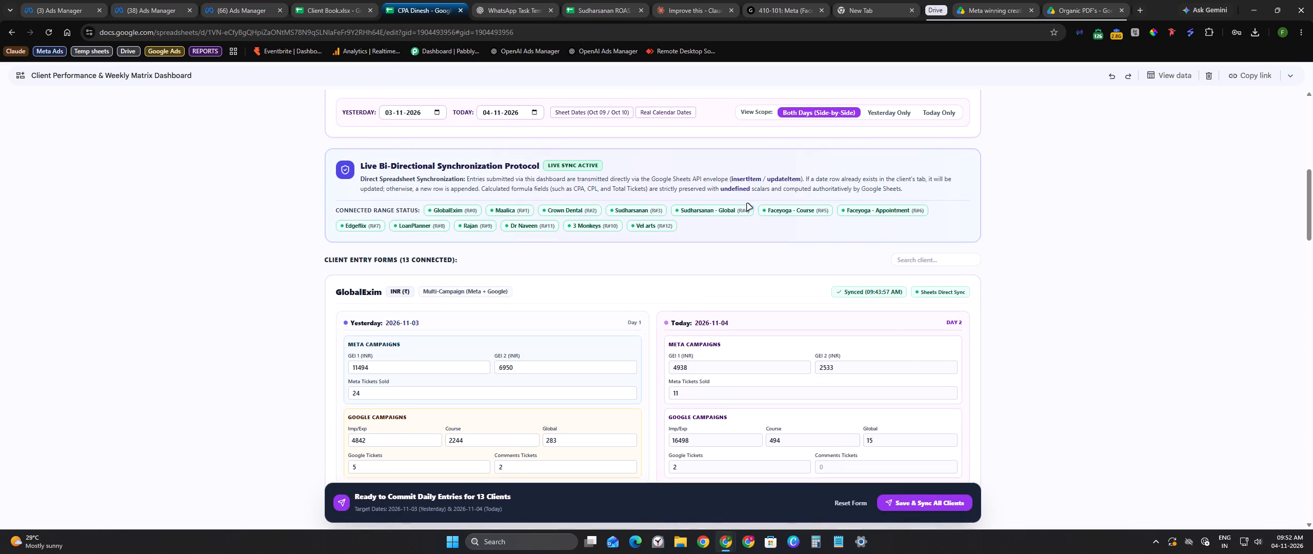
scroll(747, 204, "up", 1)
left_click(853, 162)
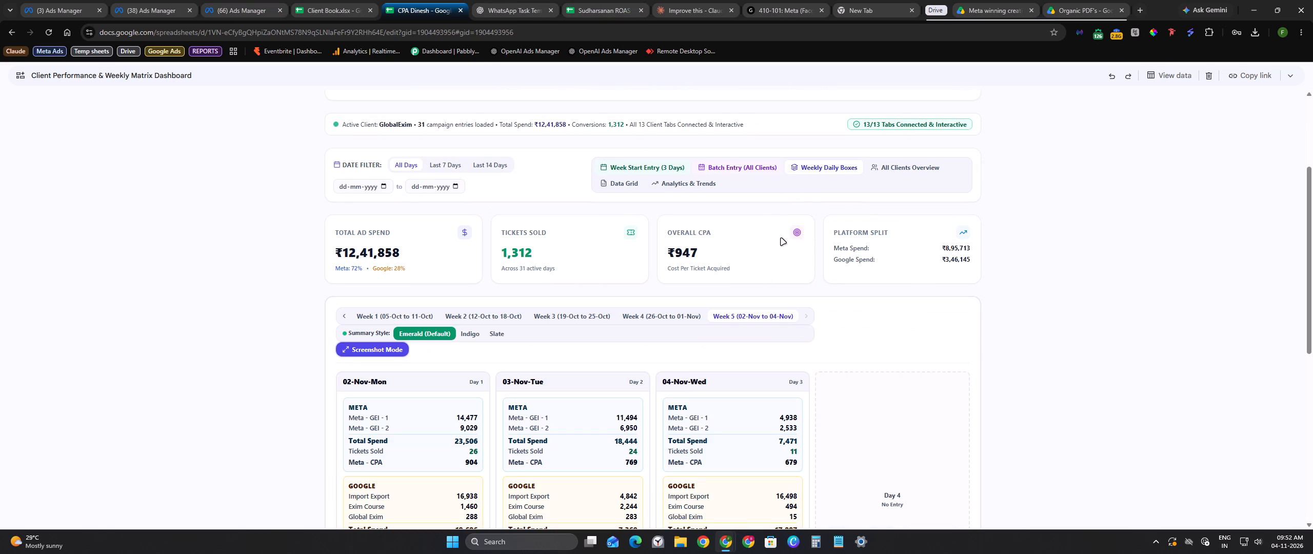
Capture a screenshot of GlobalExim's Week 5 daily boxes together with the 02-Nov to 04-Nov weekly report.
scroll(1047, 293, "down", 5)
scroll(1081, 293, "up", 9)
scroll(1200, 310, "down", 5)
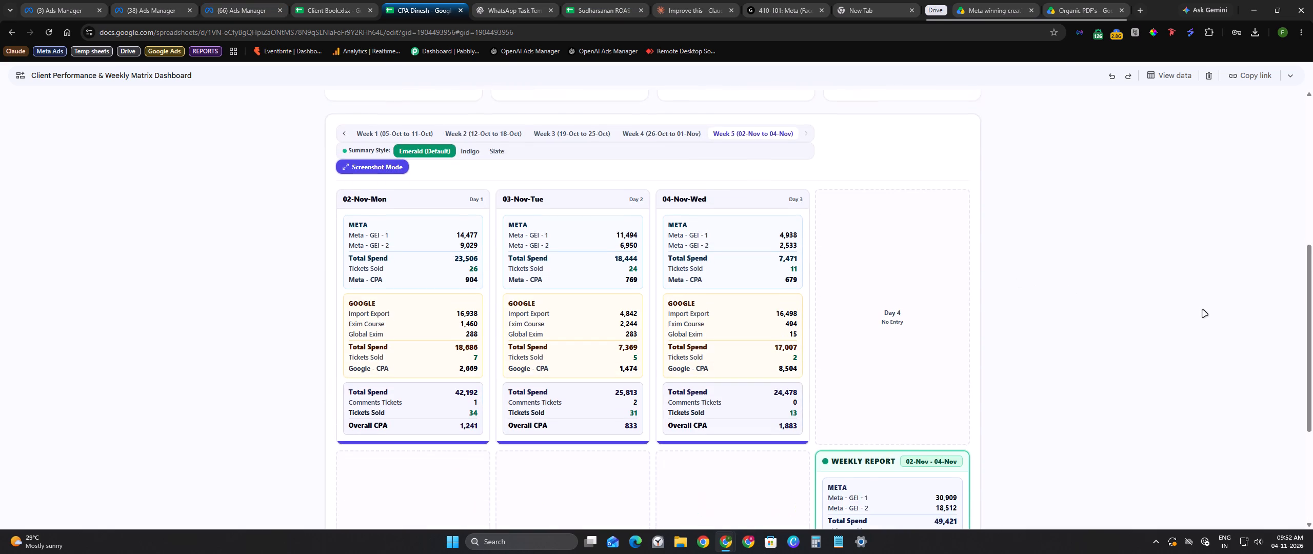
scroll(1202, 310, "down", 1)
scroll(1085, 300, "down", 2, "ctrl")
scroll(1032, 241, "down", 3)
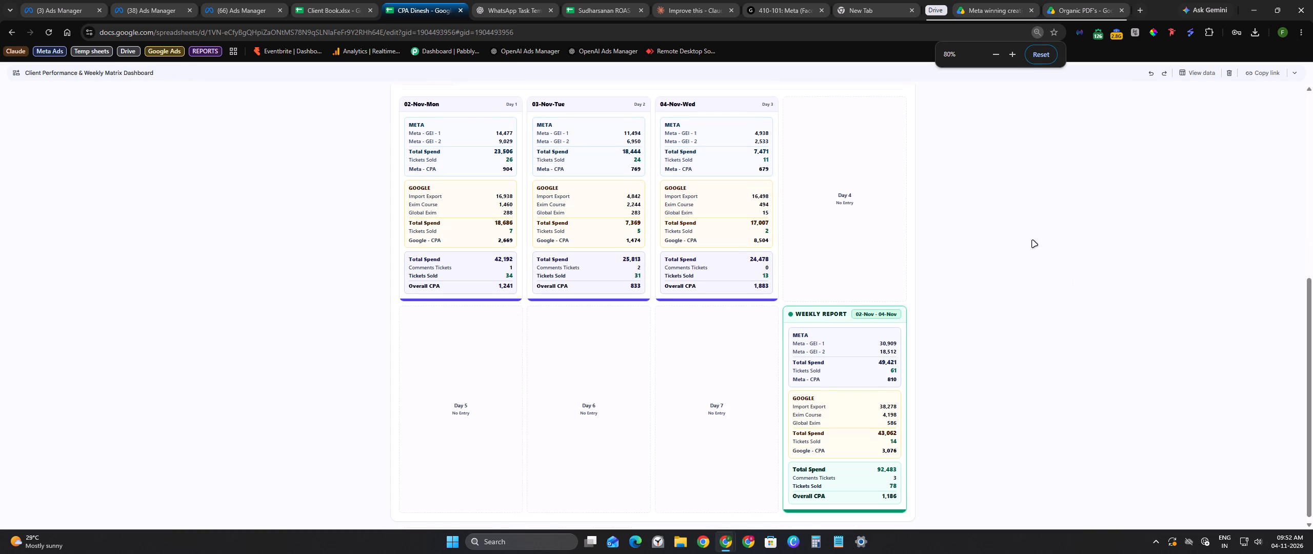
middle_click(1032, 241)
key("Print")
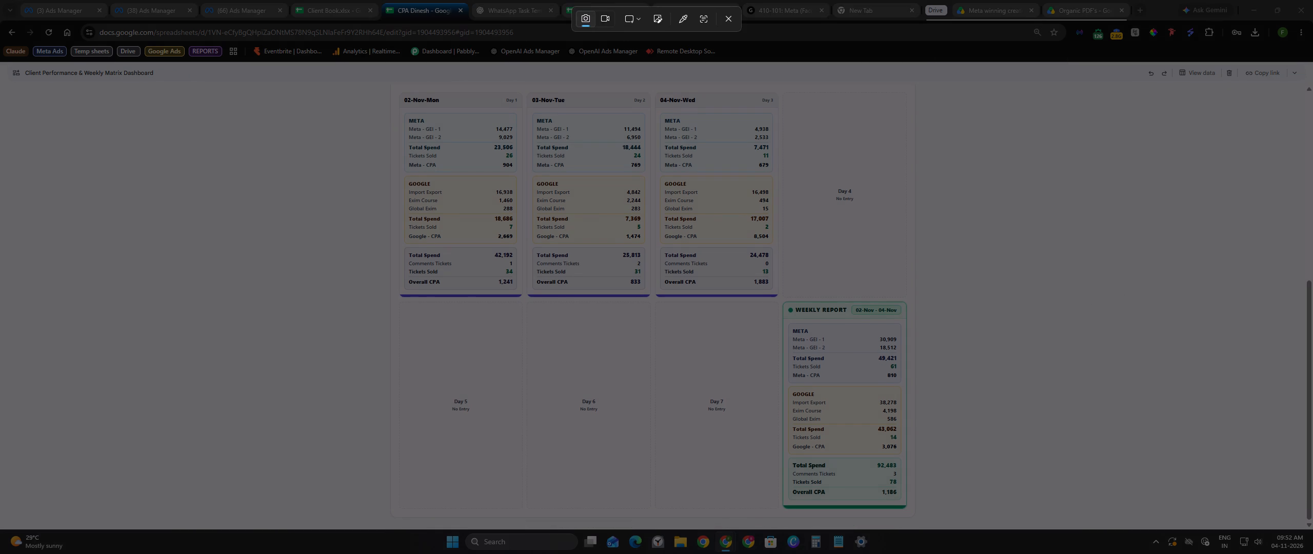
left_click_drag(396, 91, 908, 512)
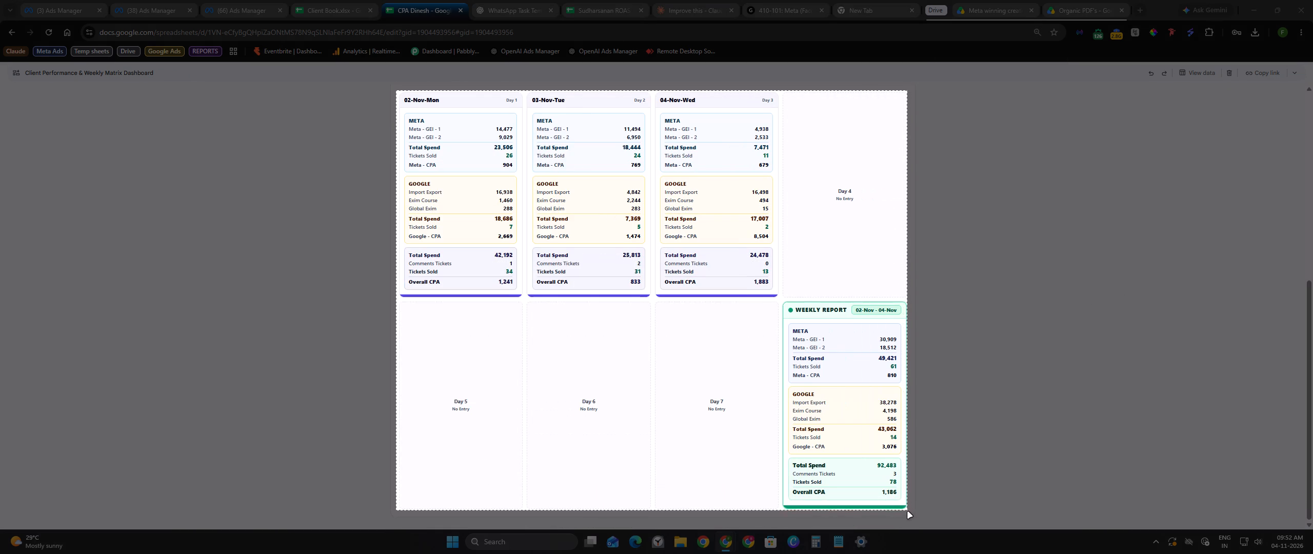
left_click_drag(908, 512, 908, 509)
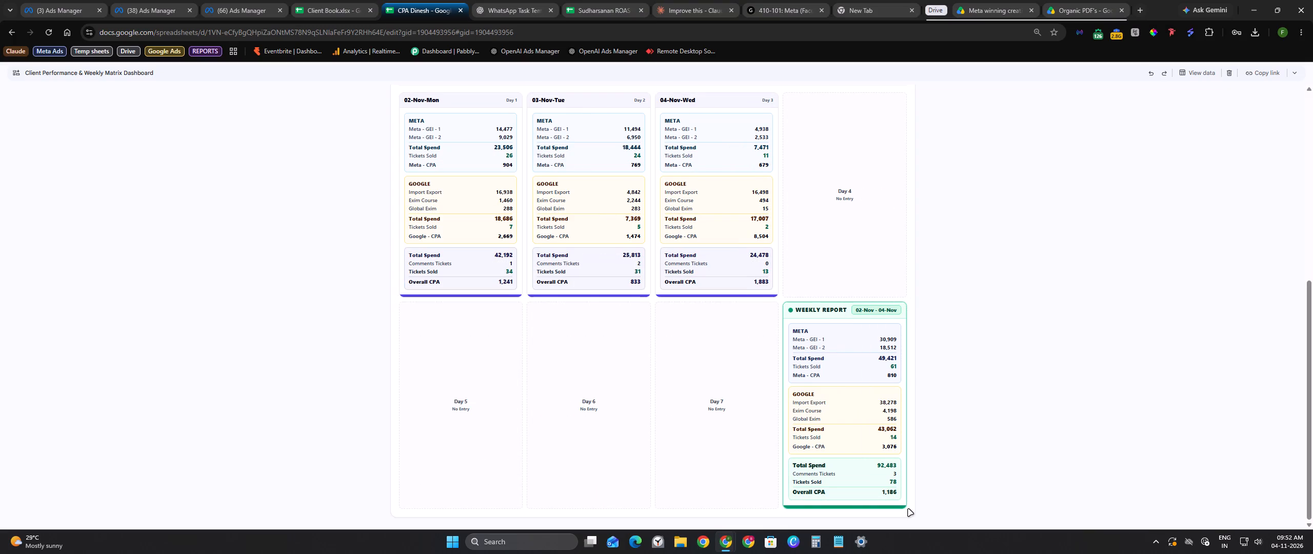
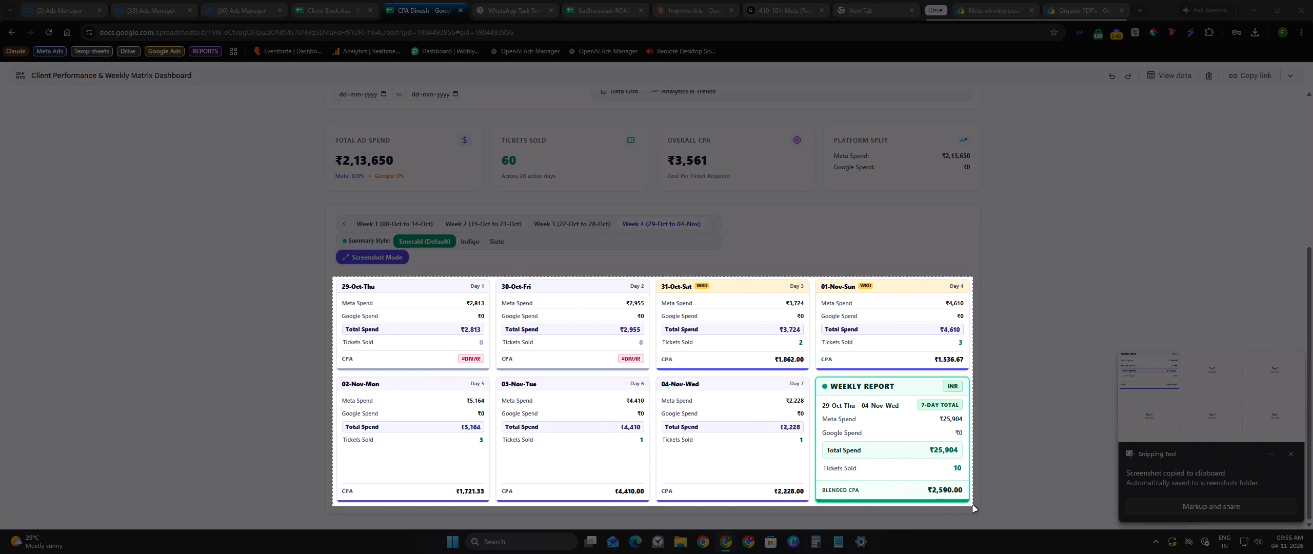
Capture a screenshot of the Week 4 daily boxes together with the 29-Oct to 04-Nov weekly report.
left_click_drag(973, 506, 970, 506)
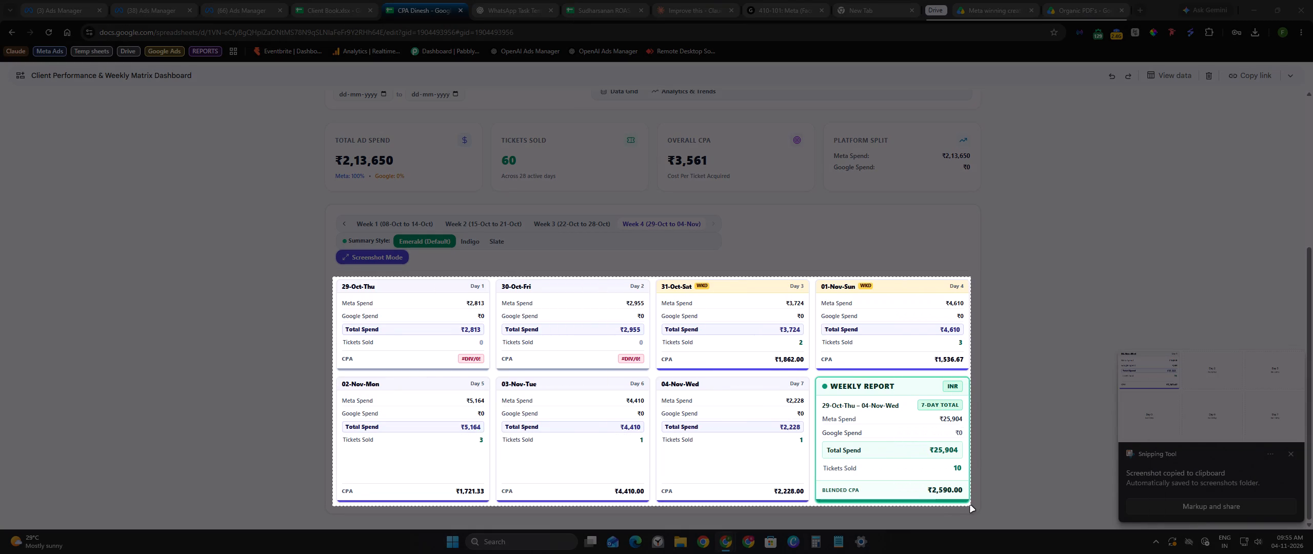
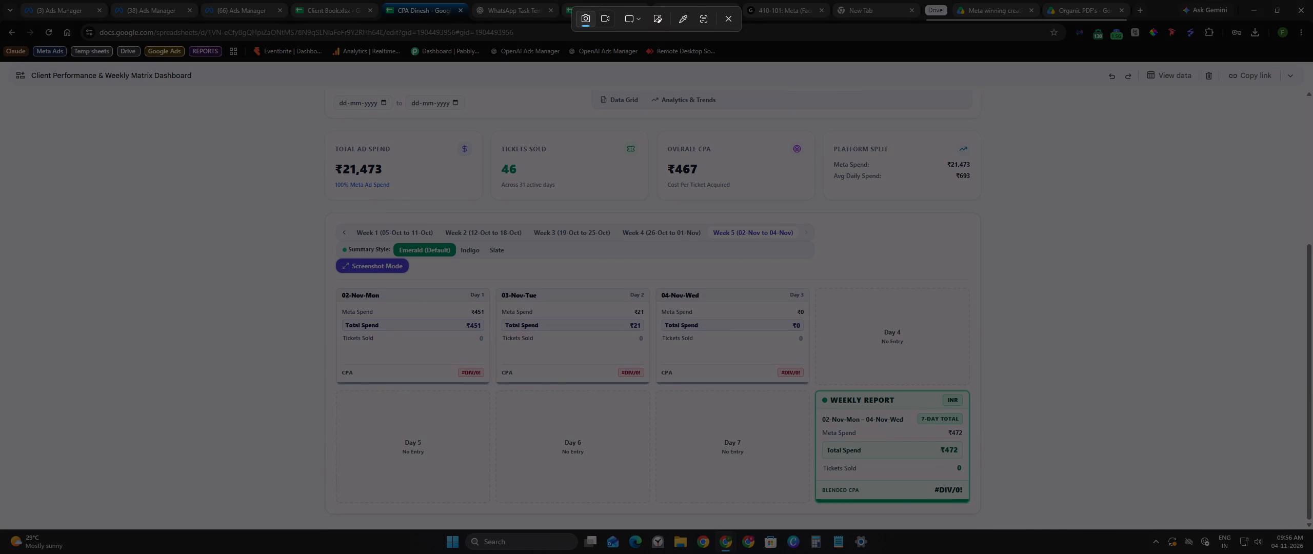
Capture a screenshot of the Week 5 daily boxes together with the 02-Nov to 04-Nov weekly report and paste it.
left_click_drag(332, 285, 973, 504)
left_click_drag(959, 553, 970, 547)
key("ctrl+v")
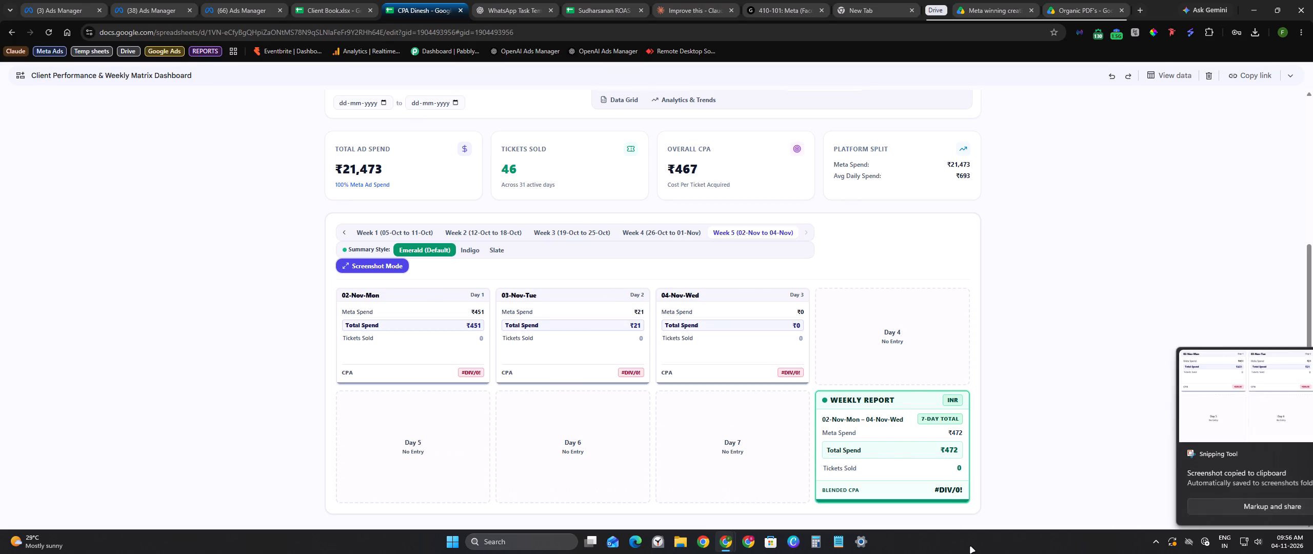